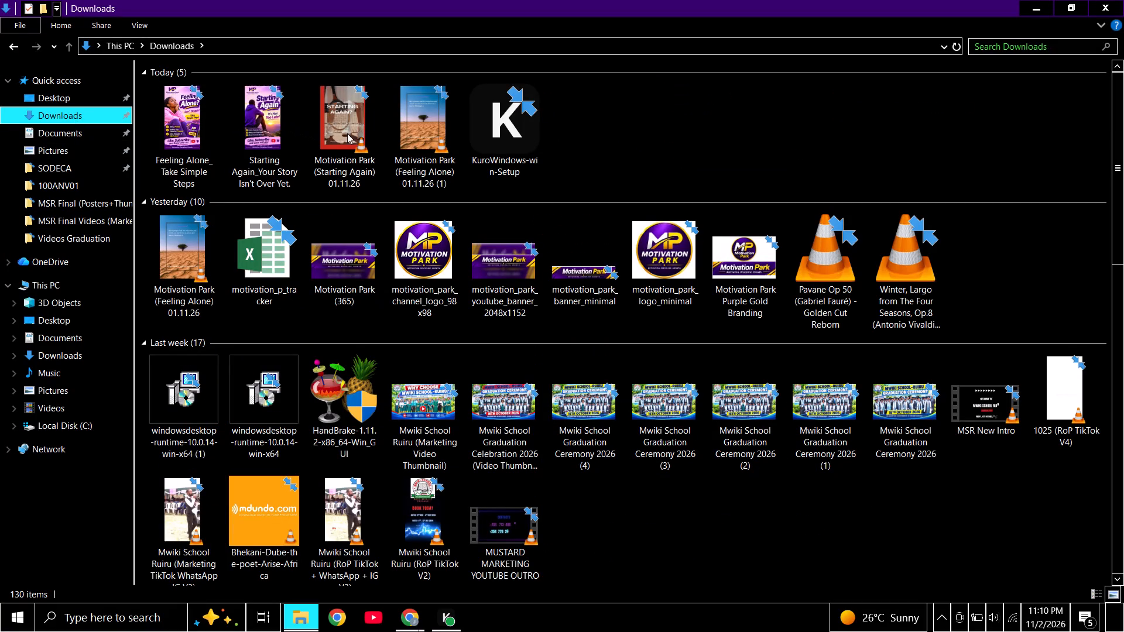
Open the "Motivation Park (Feeling Alone) 01.11.26 (1)" video from Downloads for viewing.
{"action": "double_click", "coordinate": [429, 115]}
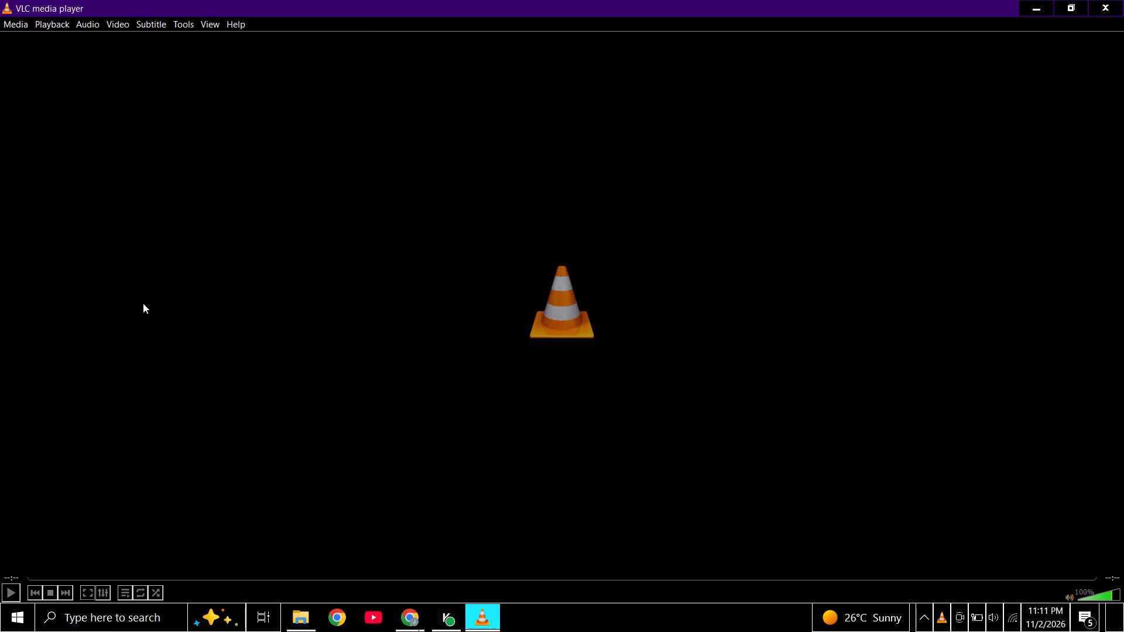
Try to play the Motivation Park video again and close the media player.
{"action": "left_click", "coordinate": [12, 592]}
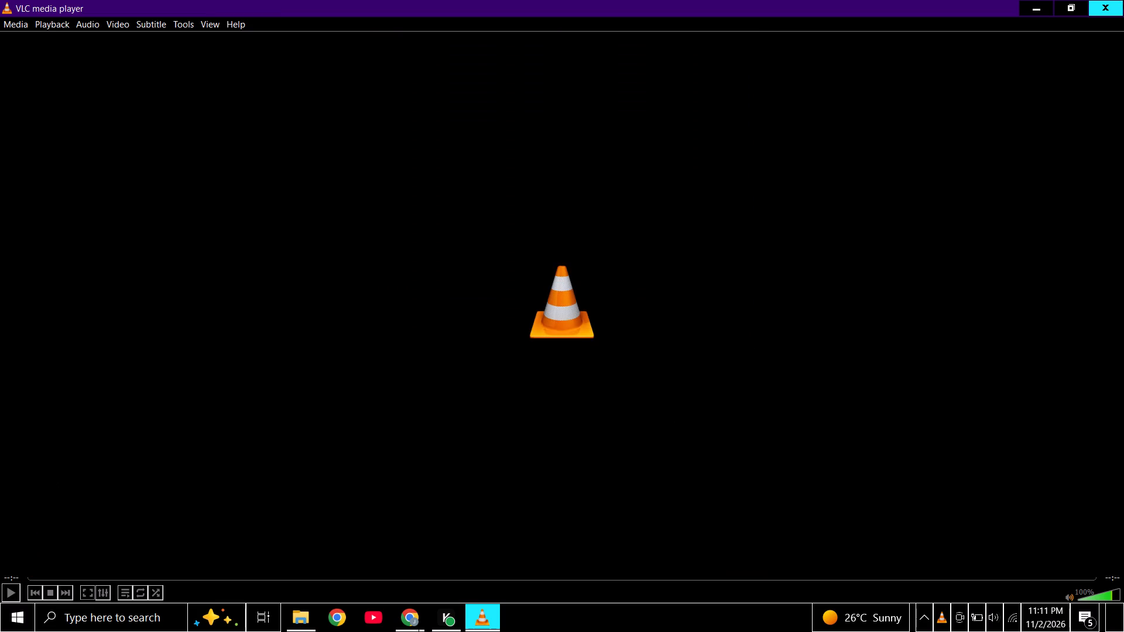
{"action": "left_click", "coordinate": [1106, 9]}
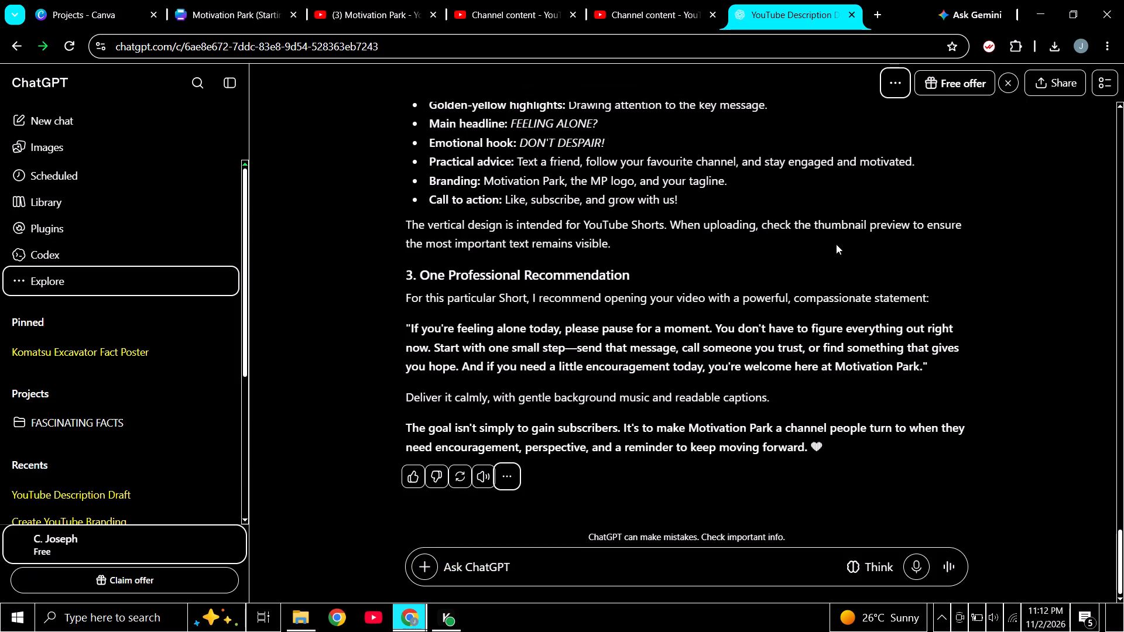
{"action": "scroll", "coordinate": [804, 274], "scroll_direction": "up", "scroll_amount": 4}
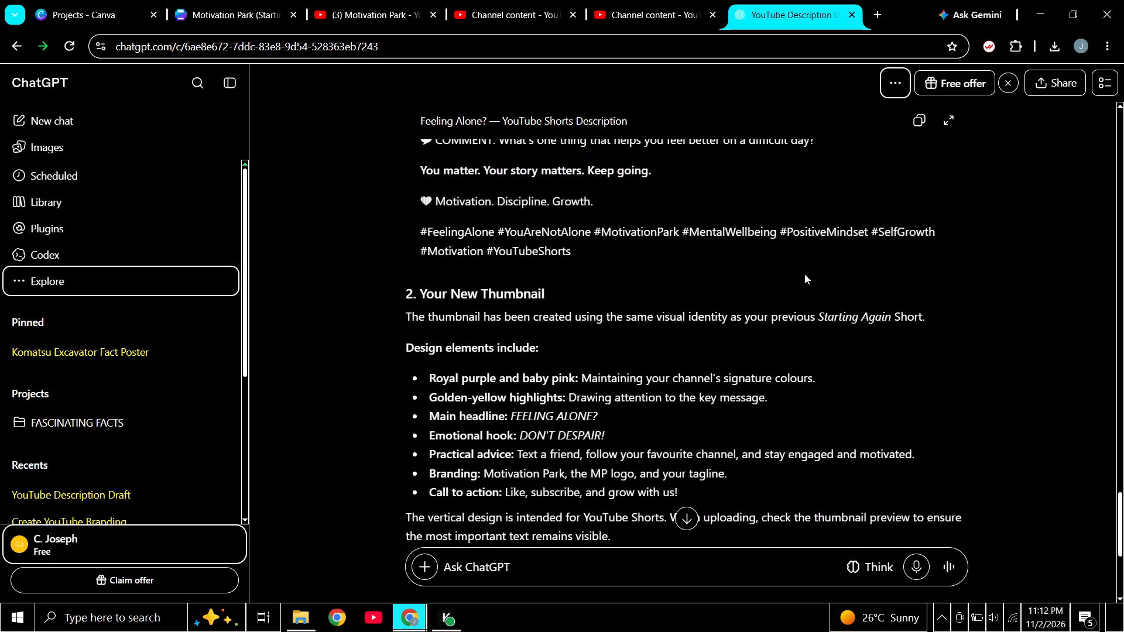
{"action": "scroll", "coordinate": [804, 274], "scroll_direction": "up", "scroll_amount": 4}
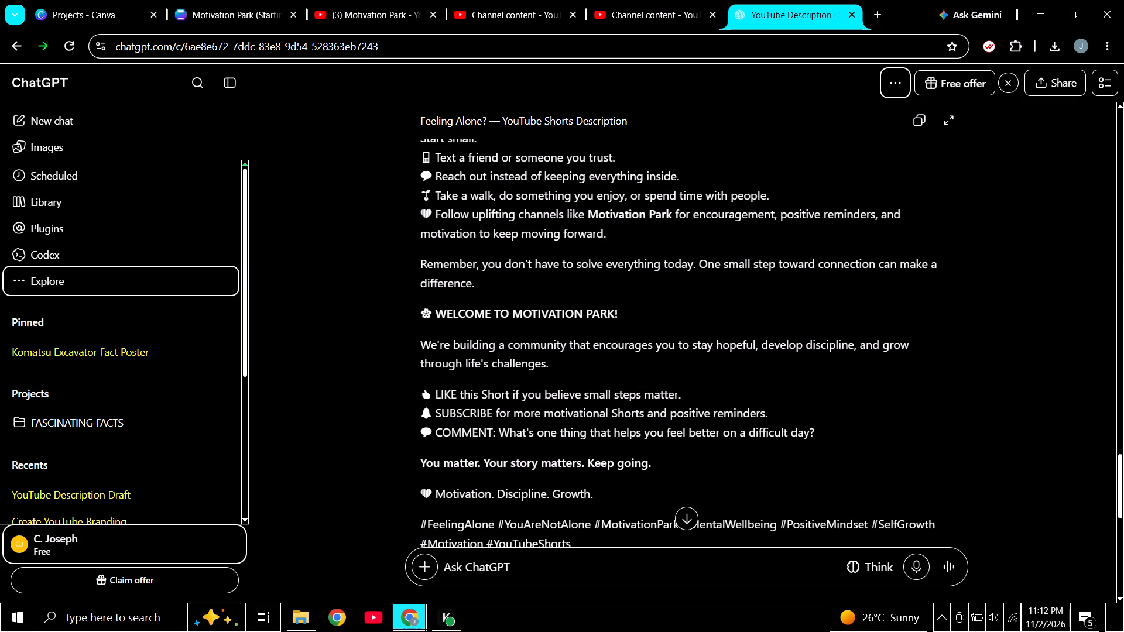
{"action": "scroll", "coordinate": [804, 274], "scroll_direction": "up", "scroll_amount": 3}
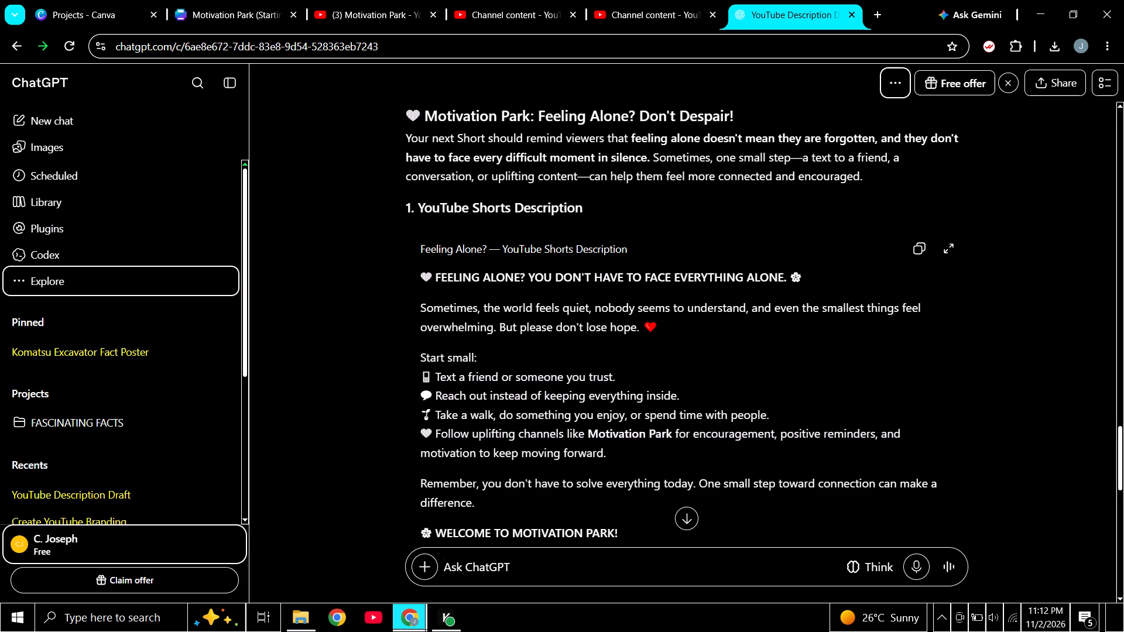
{"action": "left_click_drag", "start_coordinate": [421, 276], "coordinate": [510, 424]}
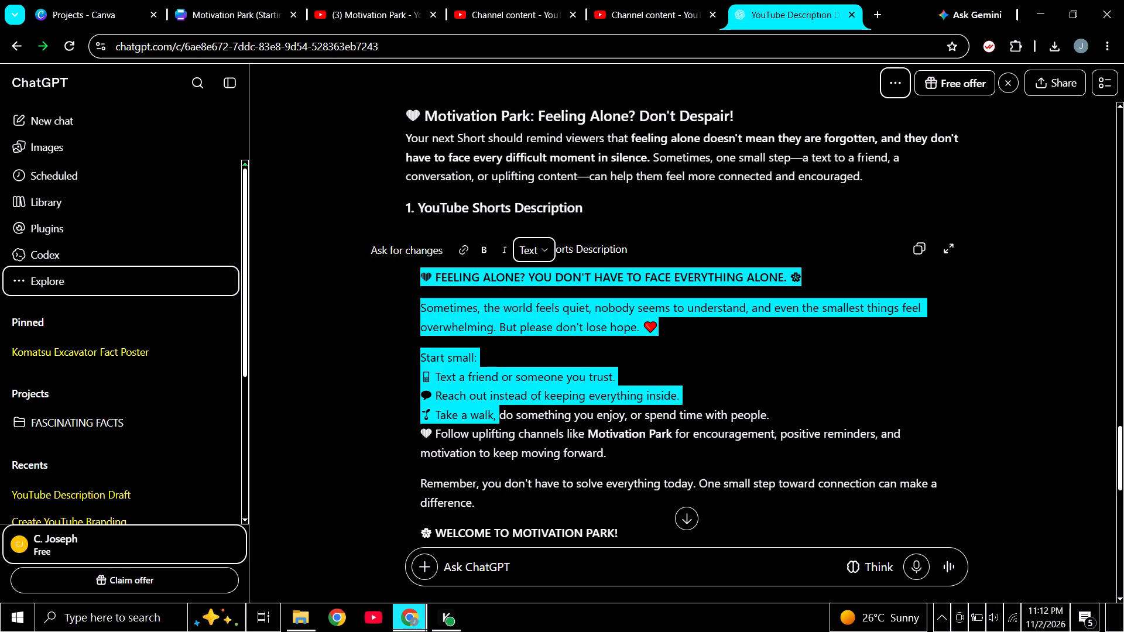
{"action": "left_click_drag", "start_coordinate": [510, 424], "coordinate": [540, 501]}
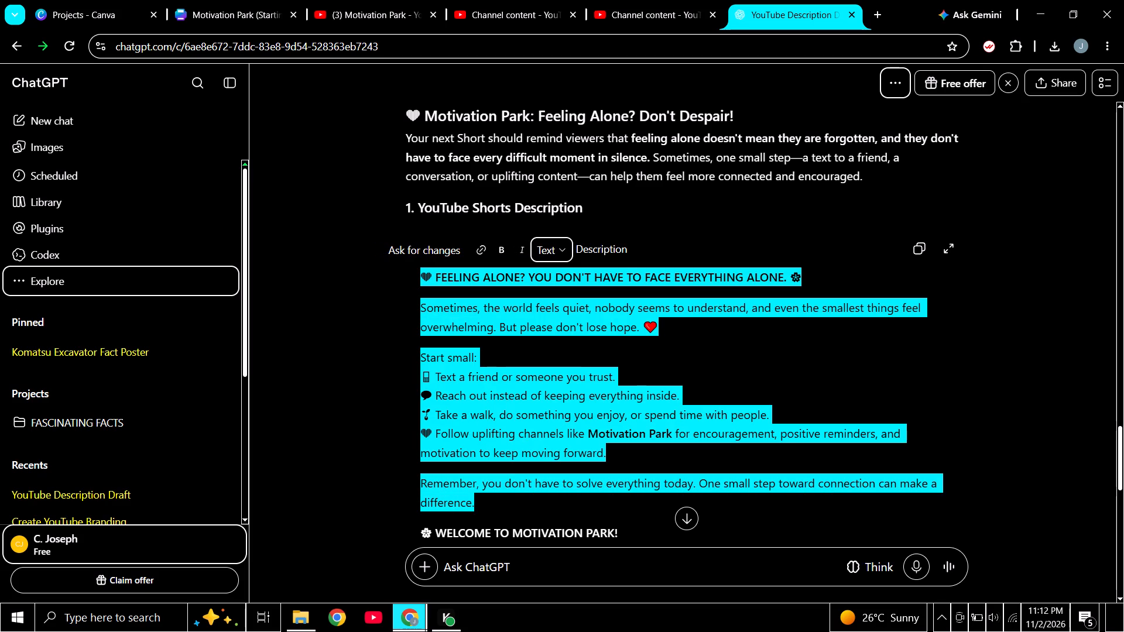
{"action": "left_click_drag", "start_coordinate": [540, 501], "coordinate": [567, 327]}
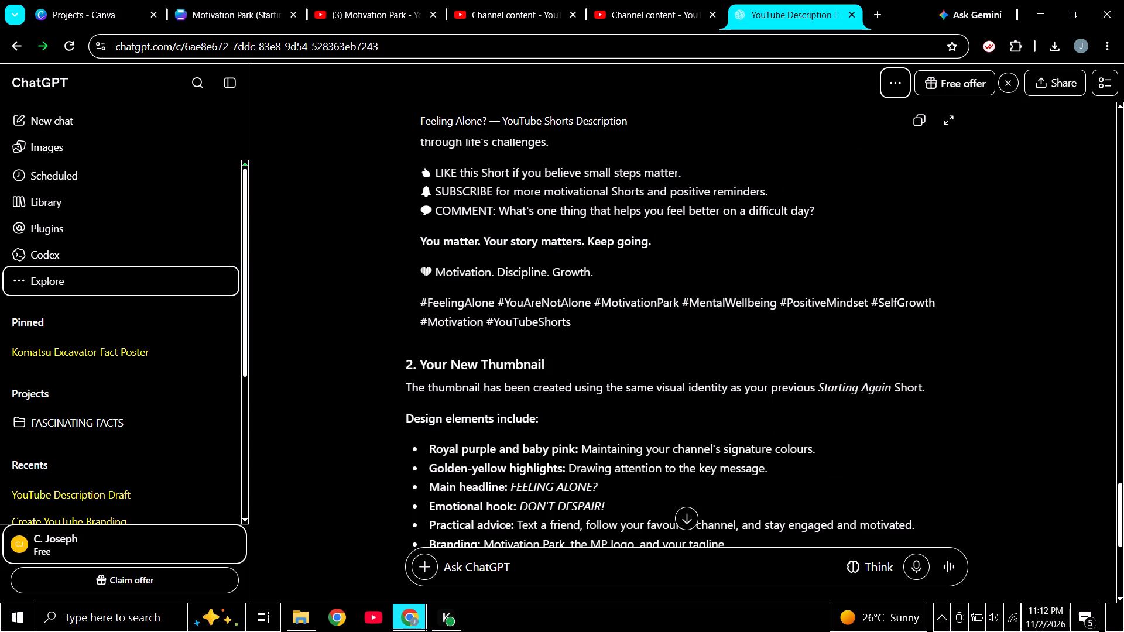
{"action": "left_click_drag", "start_coordinate": [567, 327], "coordinate": [609, 250]}
{"action": "left_click_drag", "start_coordinate": [609, 250], "coordinate": [611, 250]}
{"action": "left_click_drag", "start_coordinate": [587, 329], "coordinate": [464, 260]}
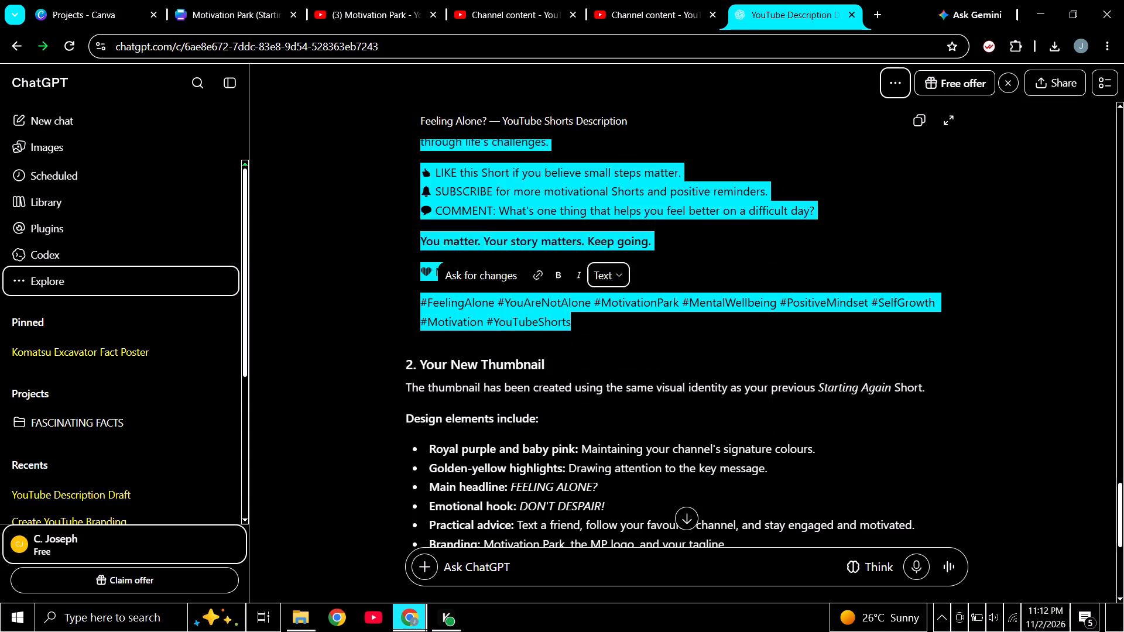
{"action": "left_click_drag", "start_coordinate": [464, 260], "coordinate": [416, 128]}
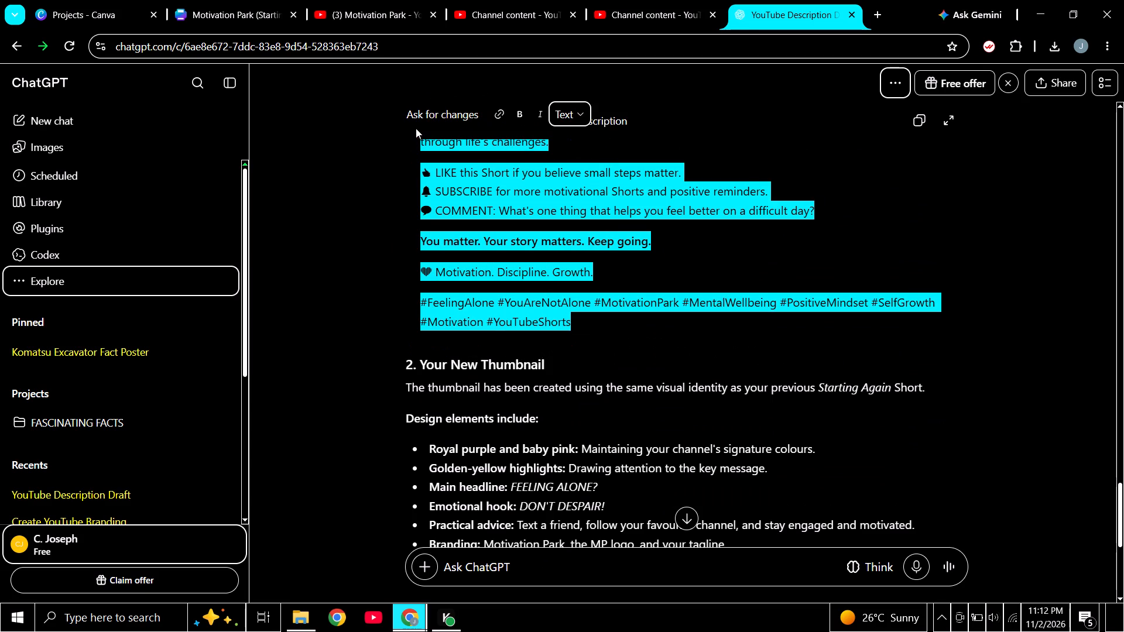
{"action": "left_click_drag", "start_coordinate": [416, 128], "coordinate": [403, 97]}
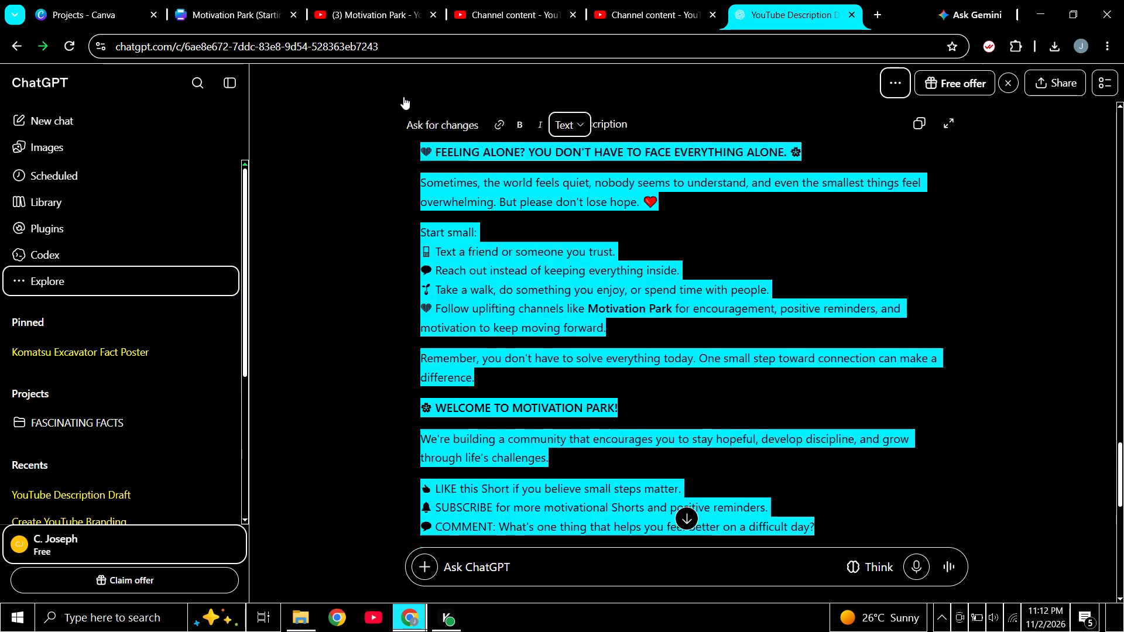
{"action": "left_click_drag", "start_coordinate": [403, 97], "coordinate": [402, 348]}
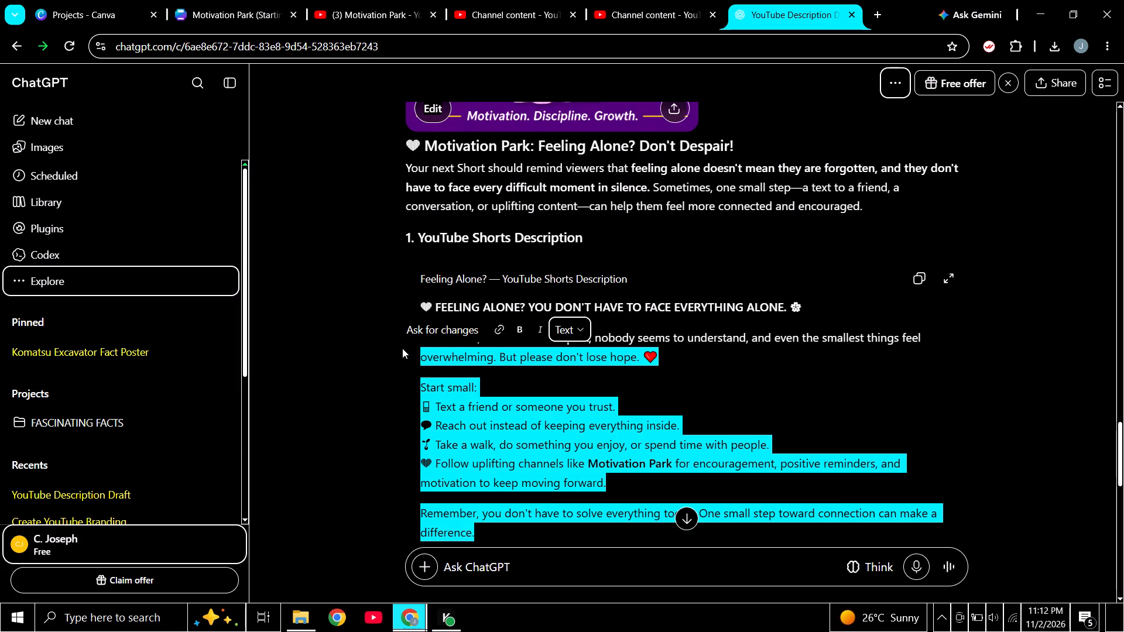
{"action": "left_click_drag", "start_coordinate": [402, 348], "coordinate": [394, 313]}
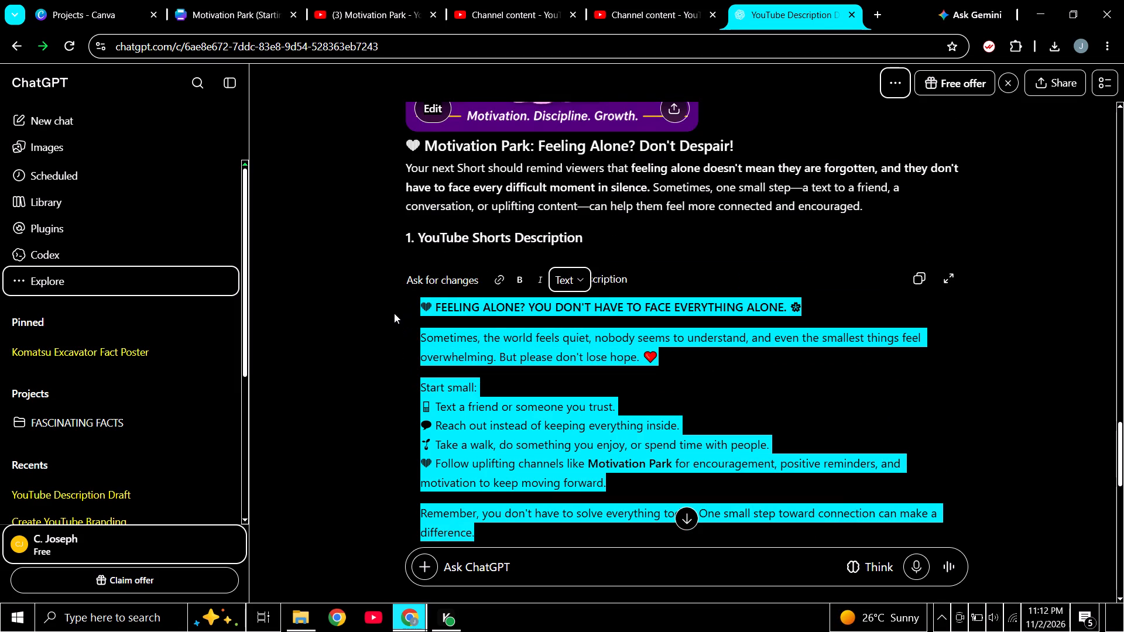
{"action": "left_click", "coordinate": [916, 276]}
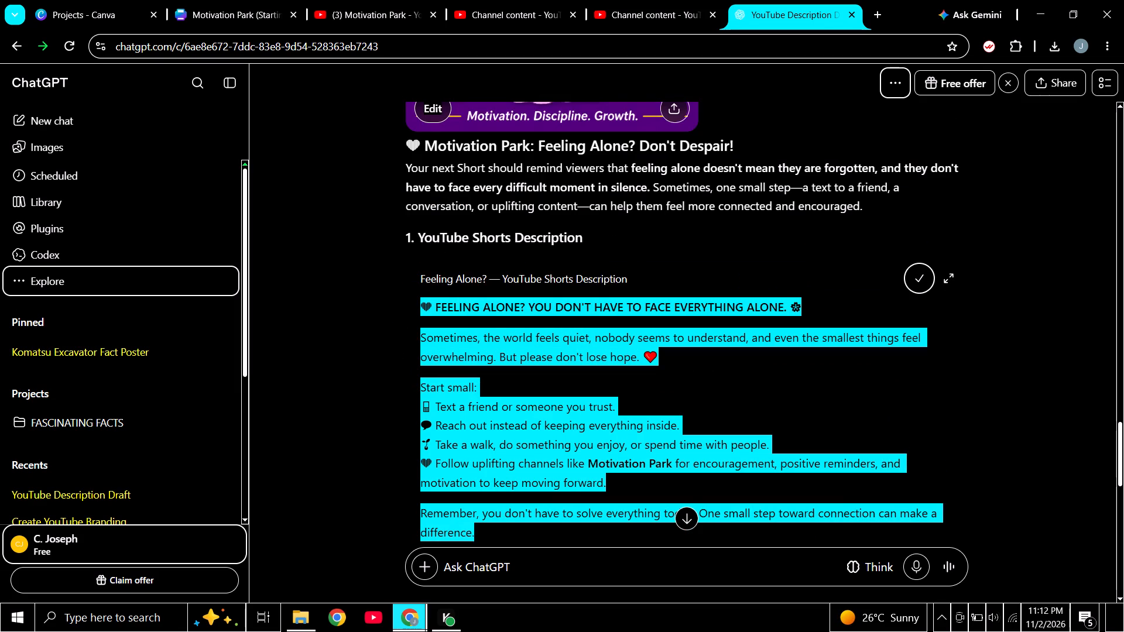
Back in the Downloads folder, rename the "Motivation Park (Feeling Alone) 01.11.26 (1)" video as "Feeling Alone_You Don't Have To Face Everything Alone".
{"action": "left_click", "coordinate": [1043, 15]}
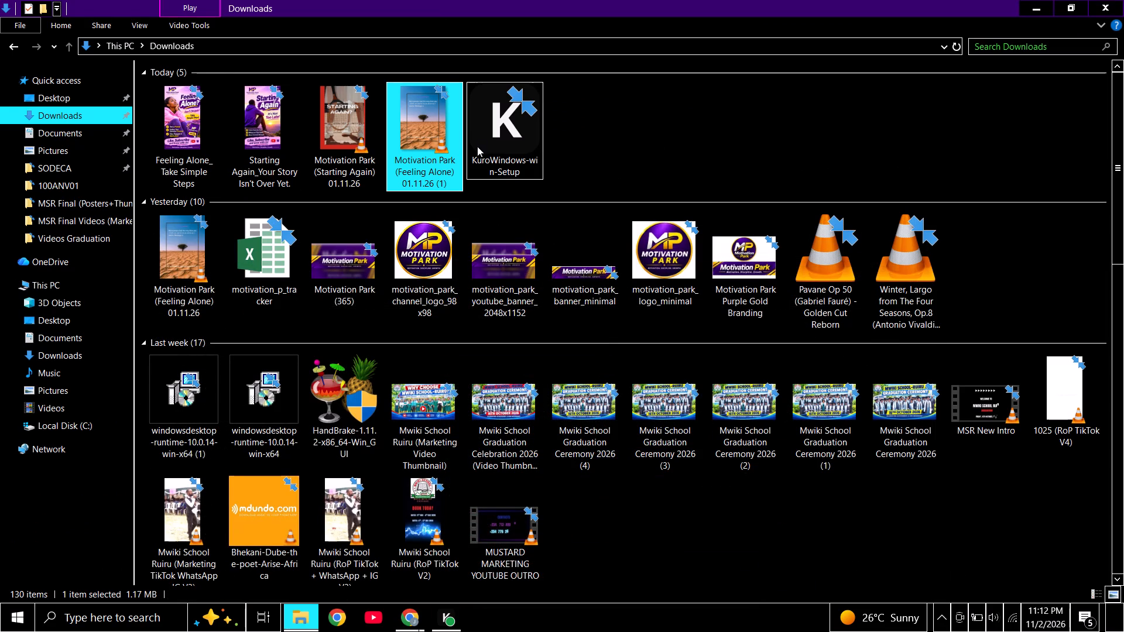
{"action": "right_click", "coordinate": [410, 166]}
{"action": "left_click", "coordinate": [451, 446]}
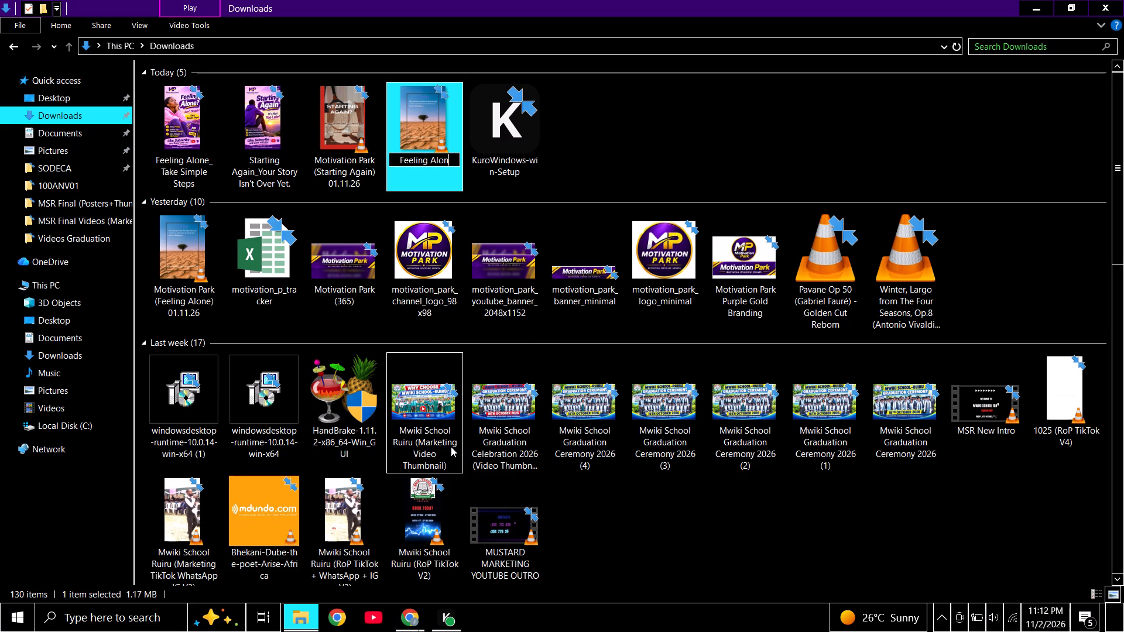
{"action": "key", "text": "shift+underscore"}
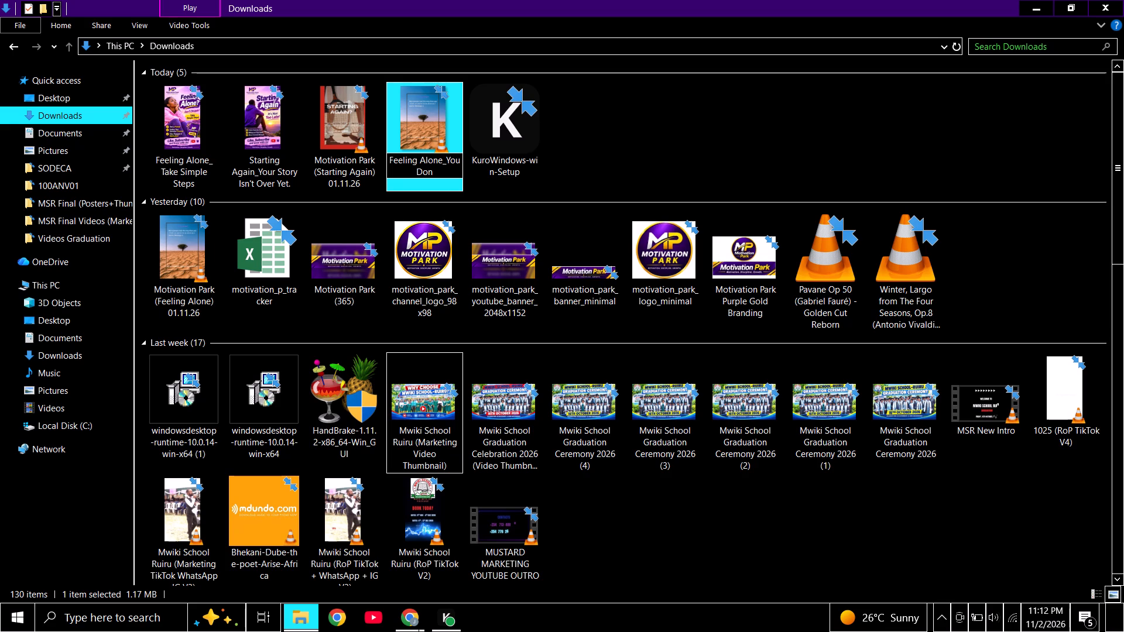
{"action": "type", "text": "ave"}
{"action": "key", "text": "space"}
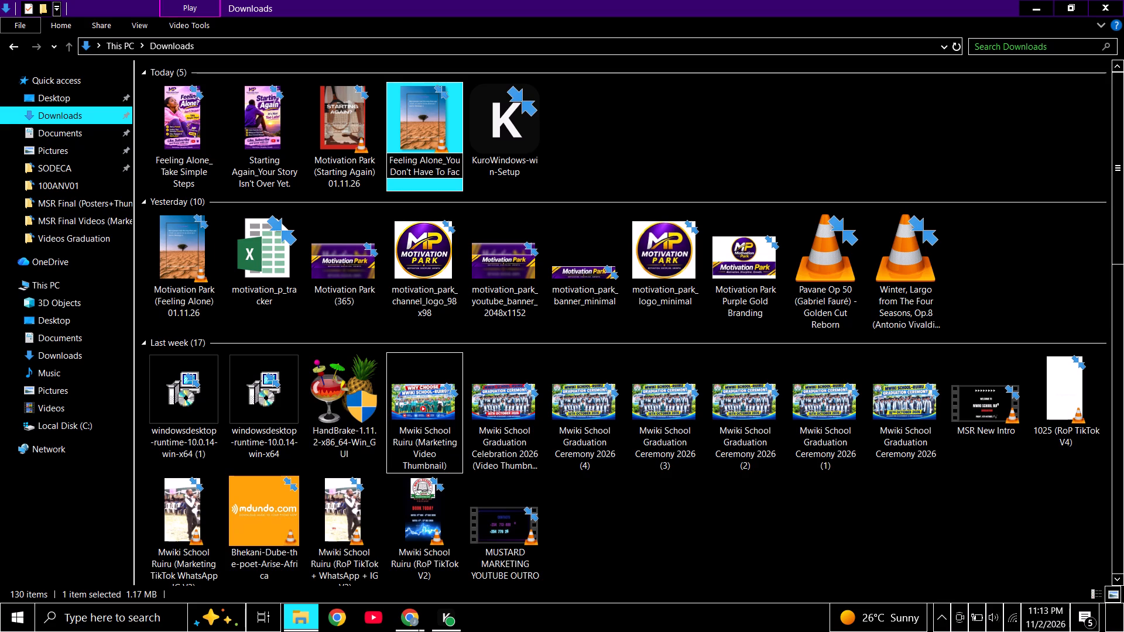
{"action": "type", "text": "e"}
{"action": "key", "text": "space"}
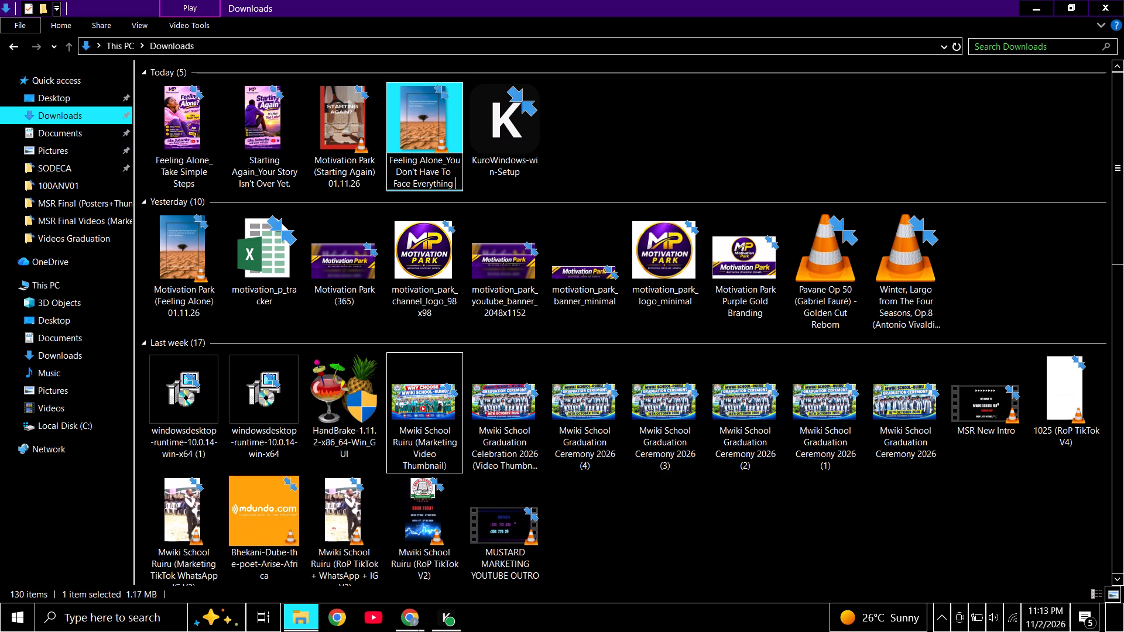
{"action": "key", "text": "a"}
{"action": "type", "text": "ne"}
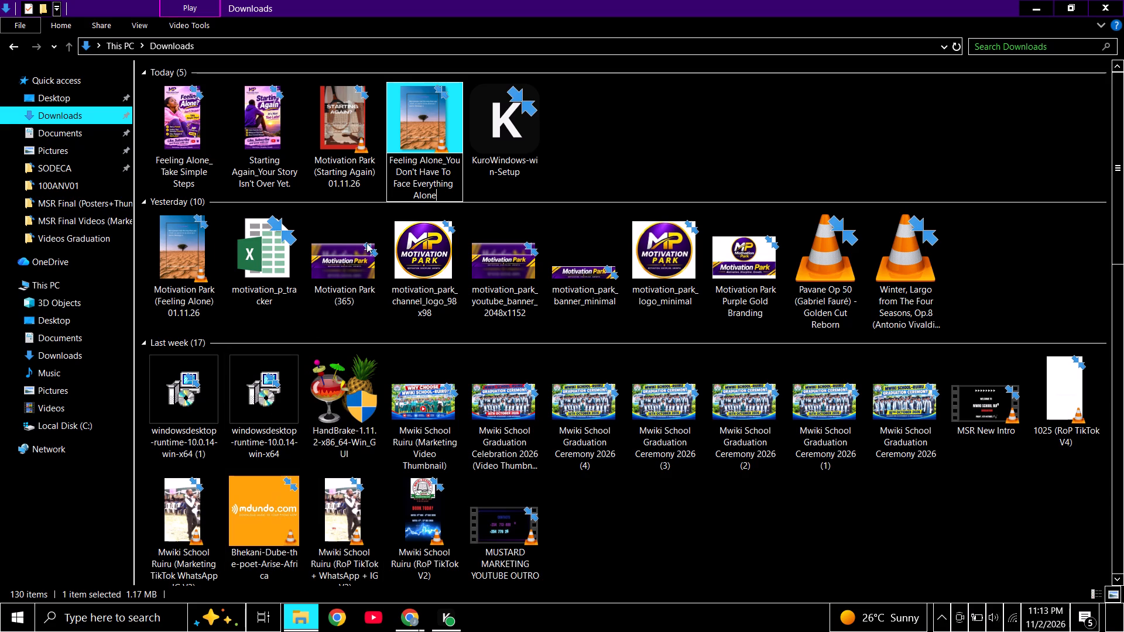
{"action": "left_click_drag", "start_coordinate": [438, 194], "coordinate": [389, 159]}
{"action": "left_click", "coordinate": [597, 163]}
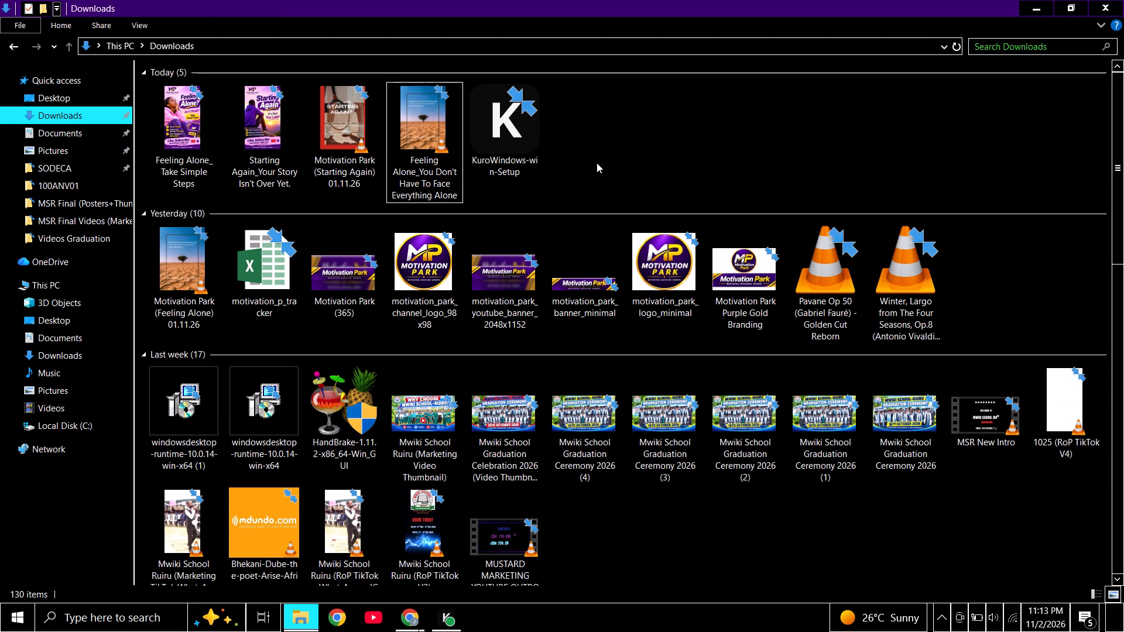
Rename the "Feeling Alone_Take Simple Steps" thumbnail image as "Feeling Alone_You Don't Have To Face Everything Alone".
{"action": "left_click", "coordinate": [201, 162]}
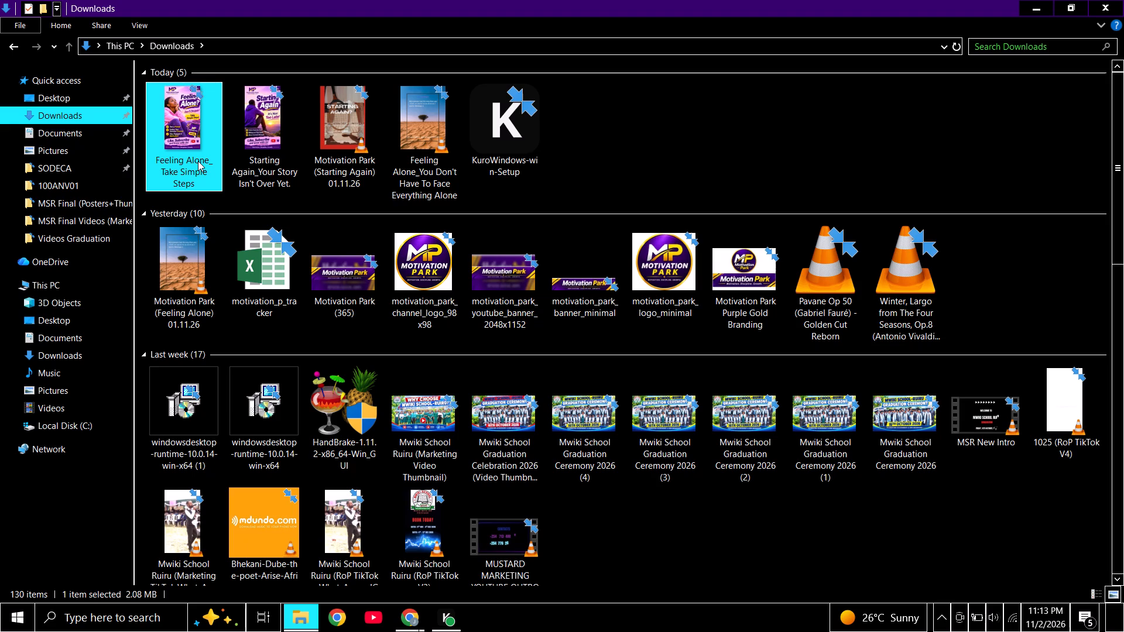
{"action": "right_click", "coordinate": [198, 161]}
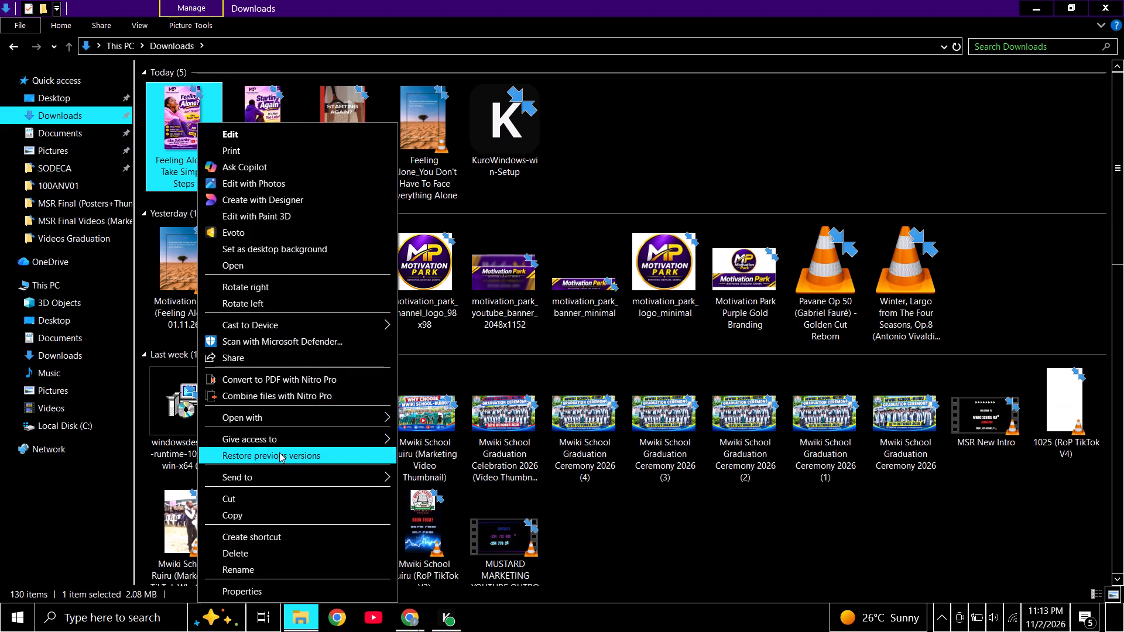
{"action": "left_click", "coordinate": [246, 571]}
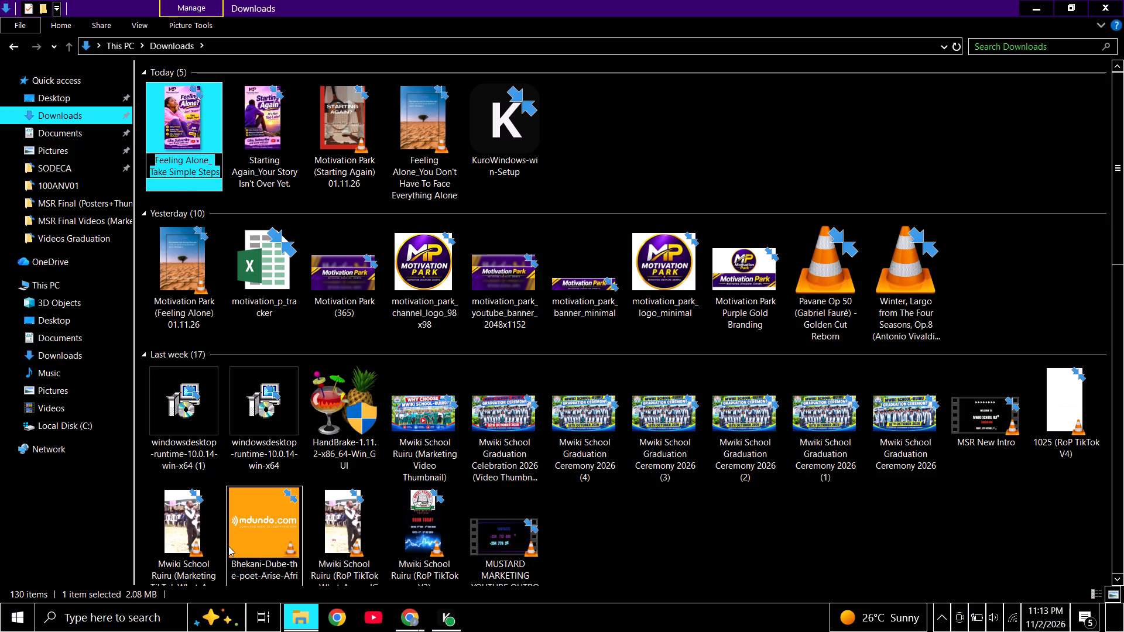
{"action": "type", "text": "ee"}
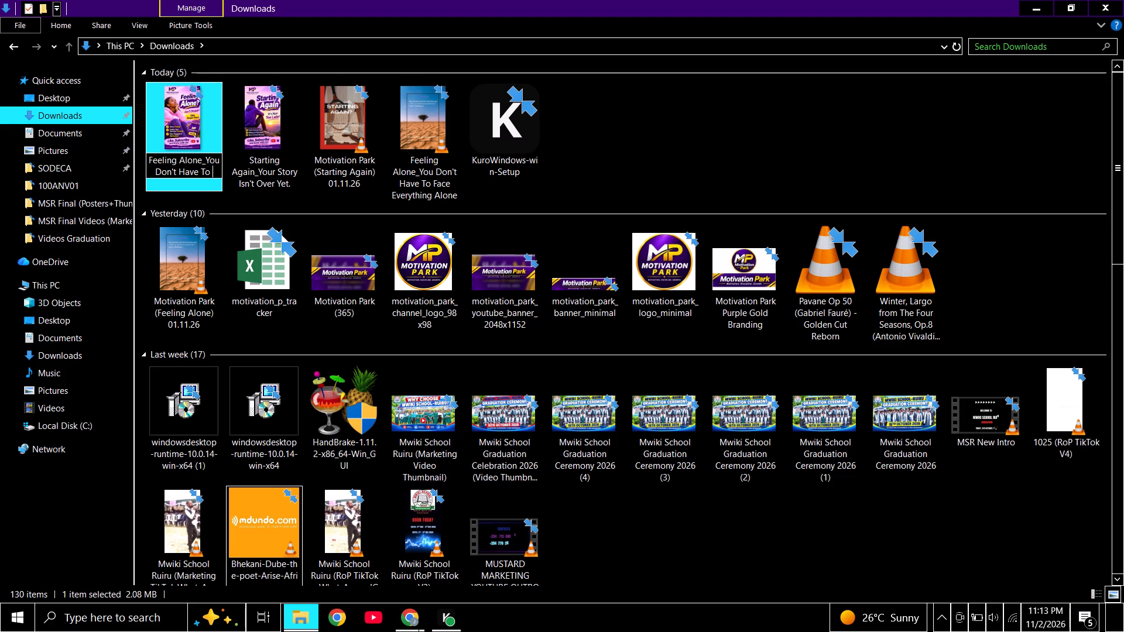
{"action": "key", "text": "f"}
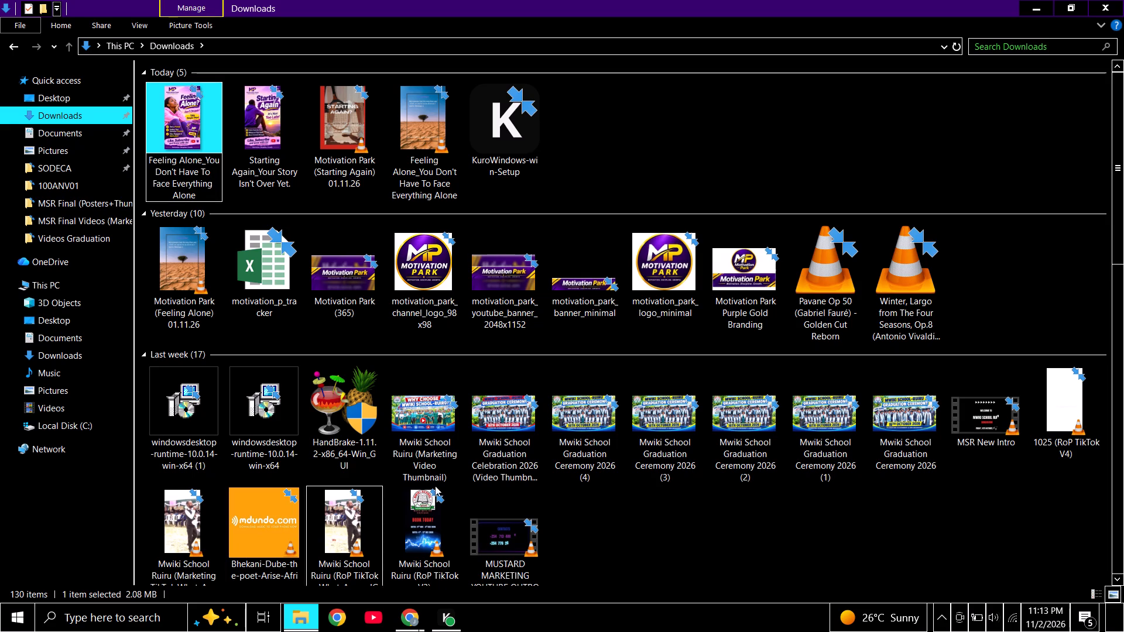
{"action": "left_click", "coordinate": [620, 171]}
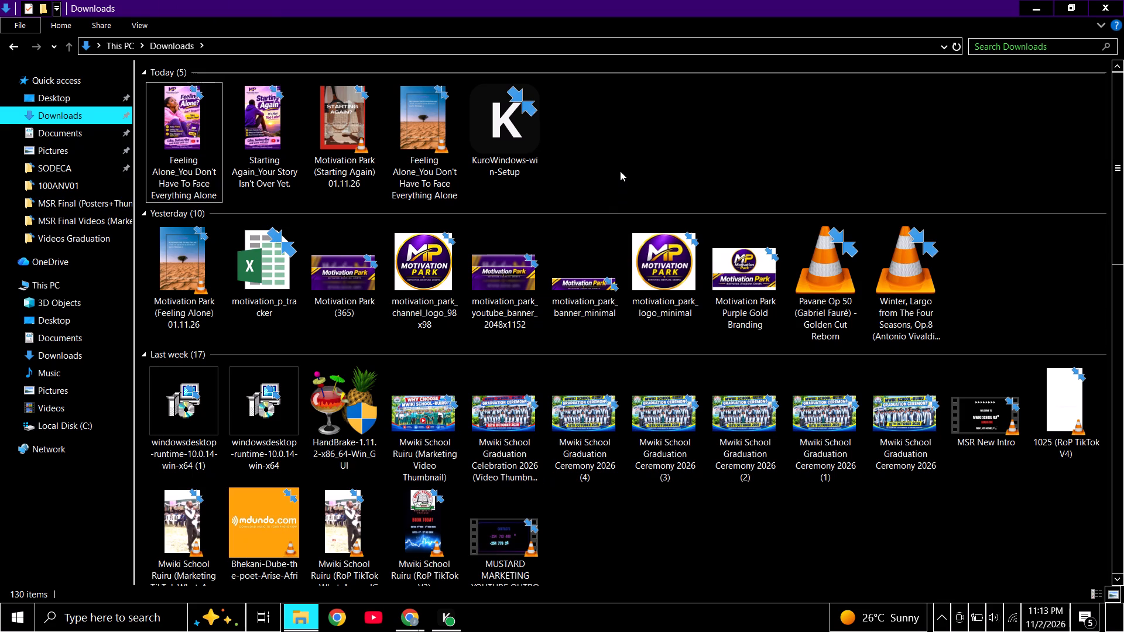
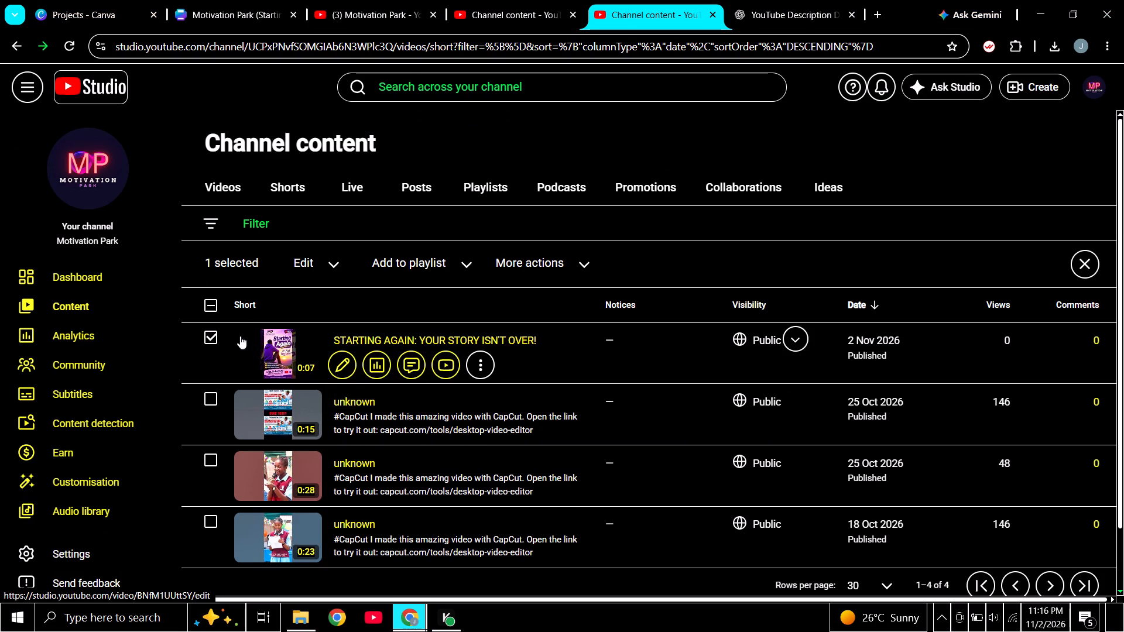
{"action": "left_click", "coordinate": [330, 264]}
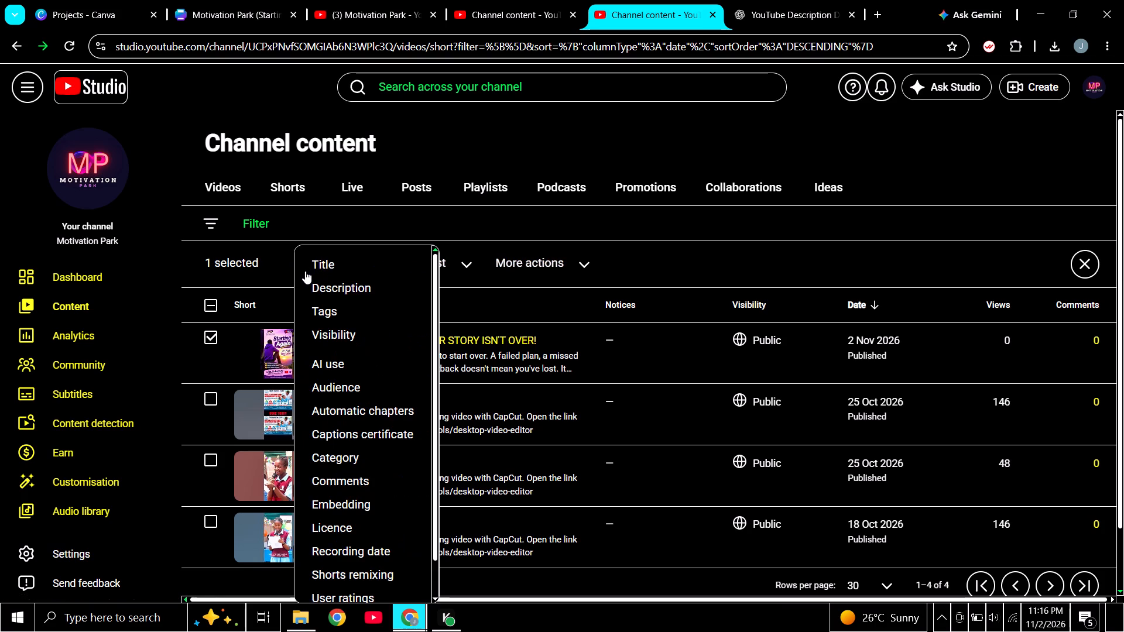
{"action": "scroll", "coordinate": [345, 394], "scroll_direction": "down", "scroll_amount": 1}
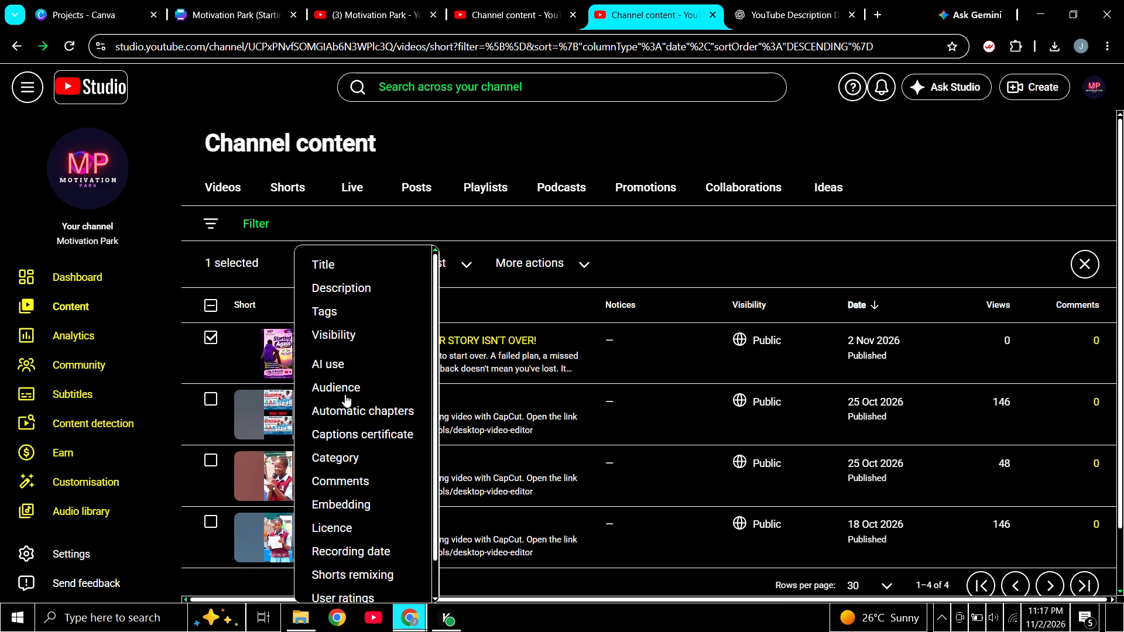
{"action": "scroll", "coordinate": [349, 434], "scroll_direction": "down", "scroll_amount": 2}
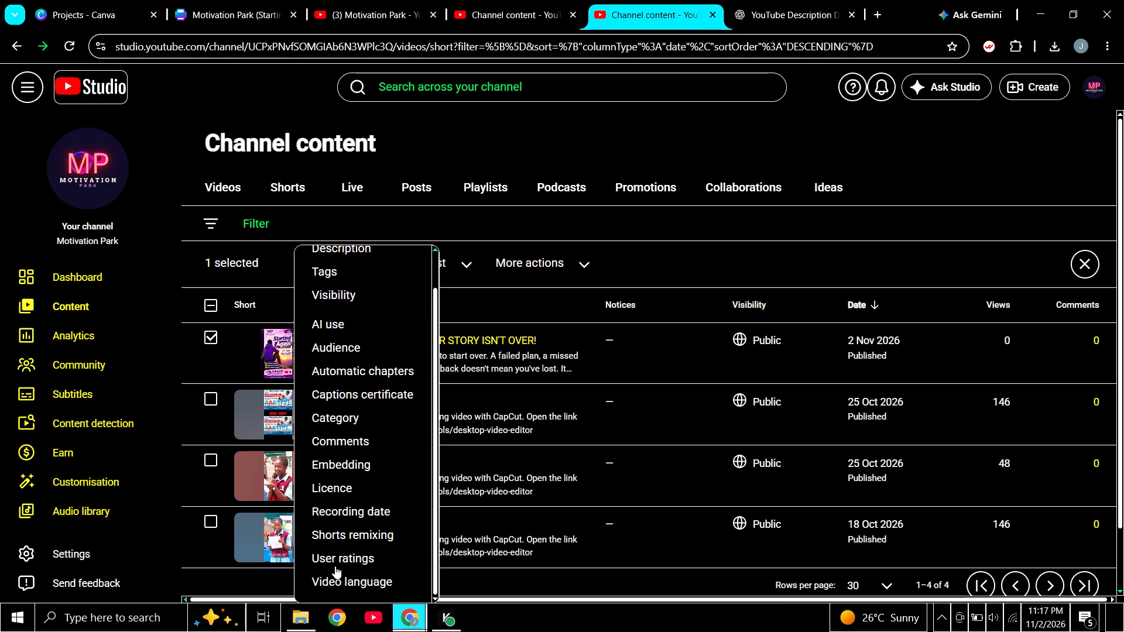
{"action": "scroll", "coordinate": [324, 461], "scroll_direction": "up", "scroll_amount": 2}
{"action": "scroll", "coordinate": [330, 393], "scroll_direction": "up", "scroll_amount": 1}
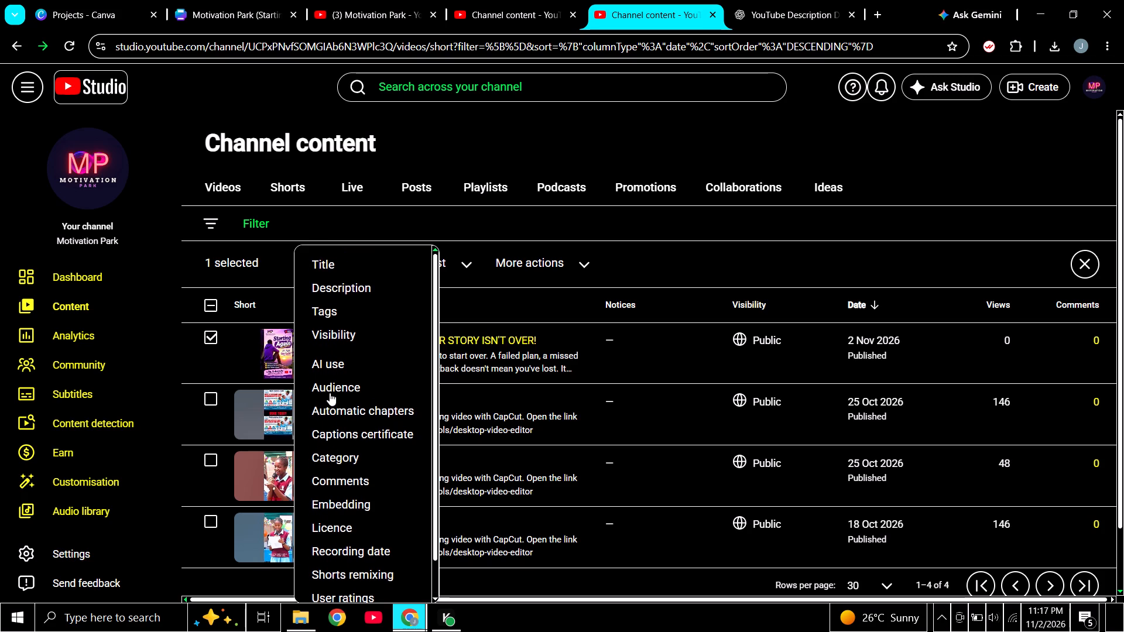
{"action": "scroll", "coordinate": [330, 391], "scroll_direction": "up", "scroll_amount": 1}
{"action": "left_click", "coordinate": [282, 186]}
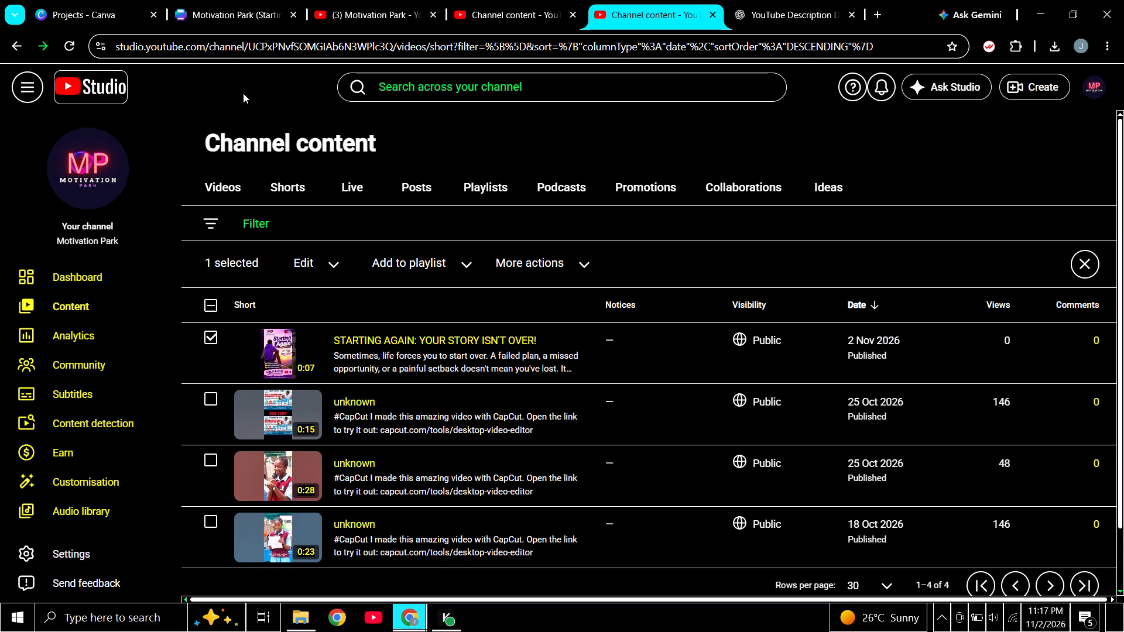
Upload the "Feeling Alone_You Don't Have To Face Everything Alone" video from Downloads to the Motivation Park channel.
{"action": "left_click", "coordinate": [1023, 84]}
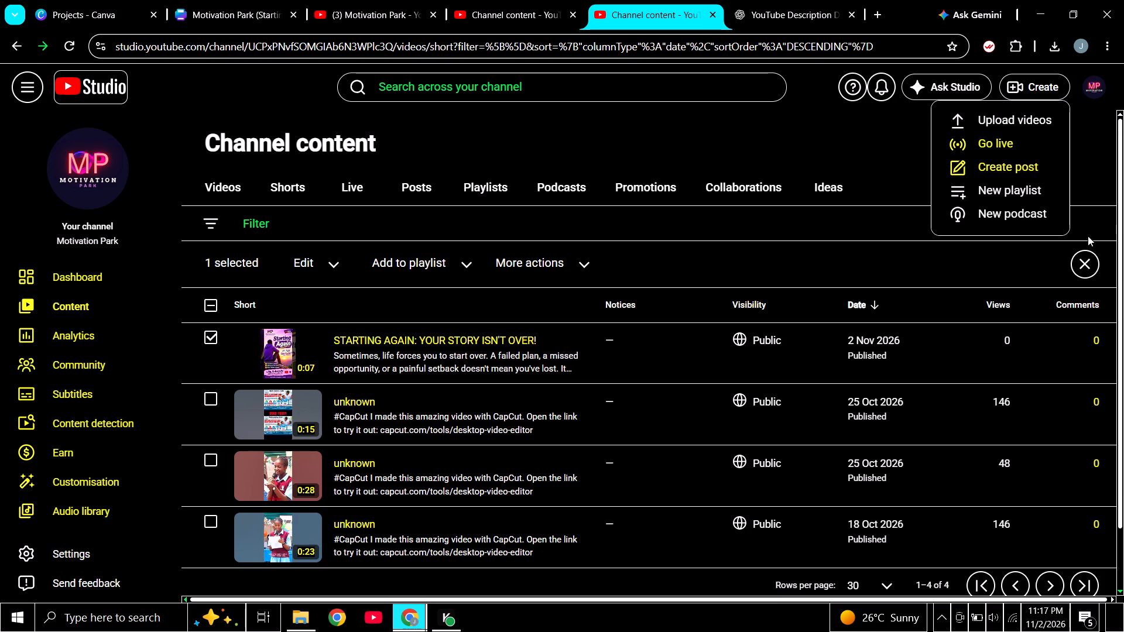
{"action": "left_click", "coordinate": [1000, 115]}
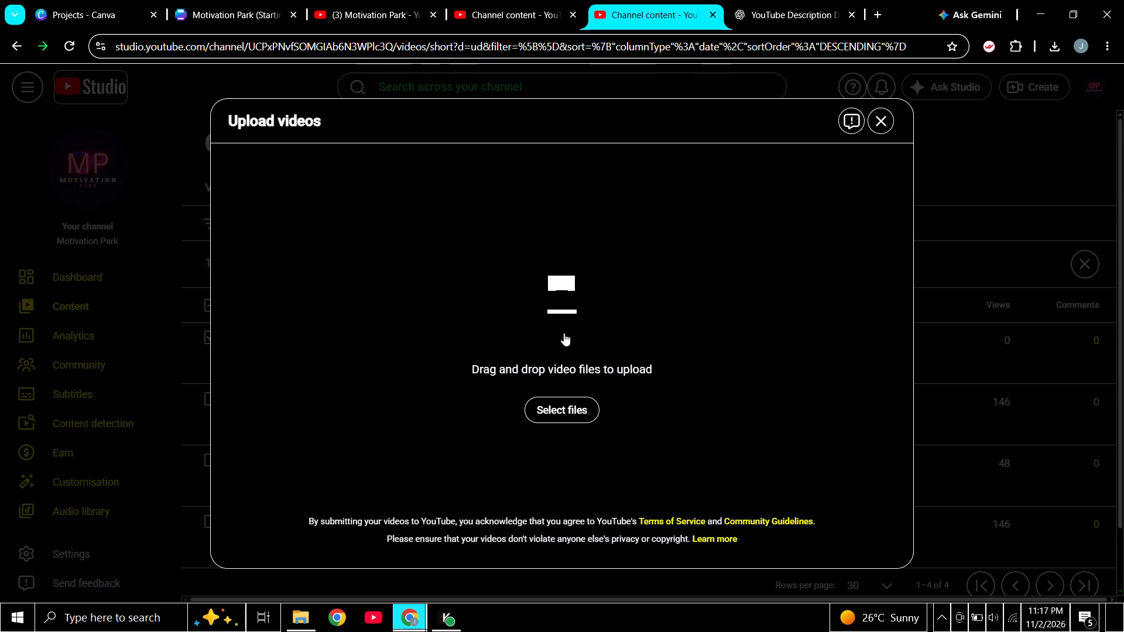
{"action": "left_click", "coordinate": [564, 408]}
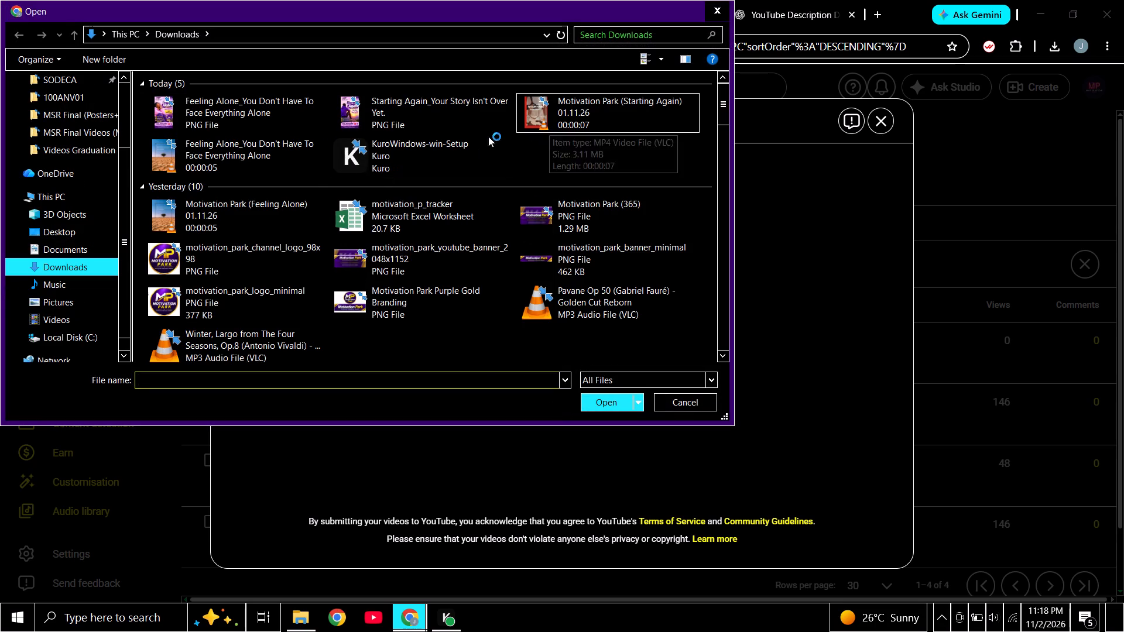
{"action": "left_click", "coordinate": [248, 155]}
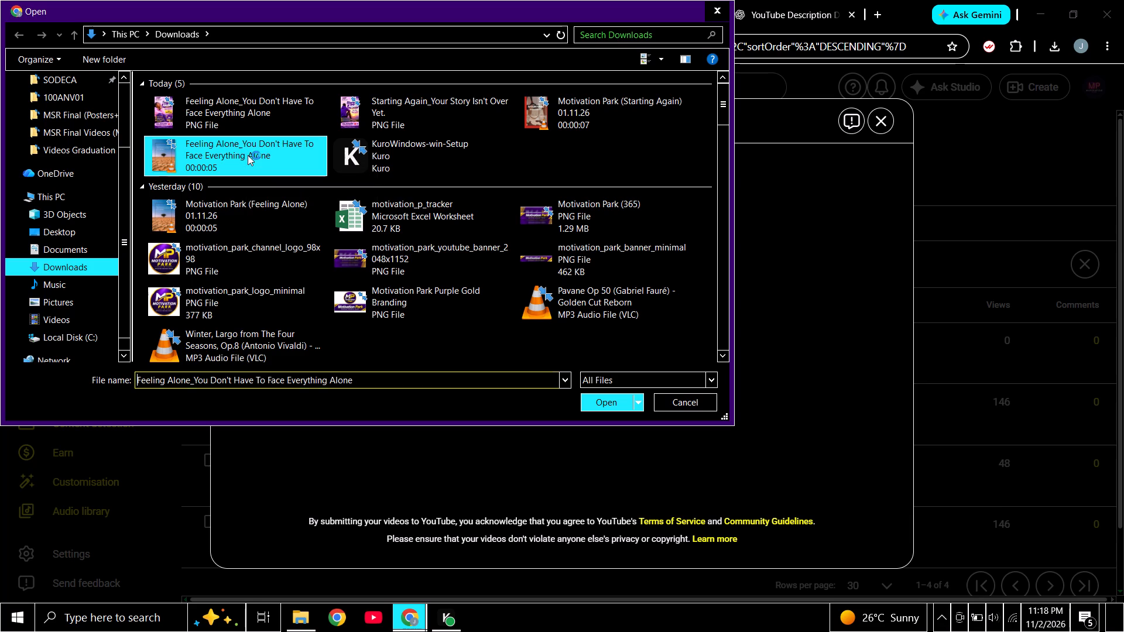
{"action": "left_click", "coordinate": [594, 400]}
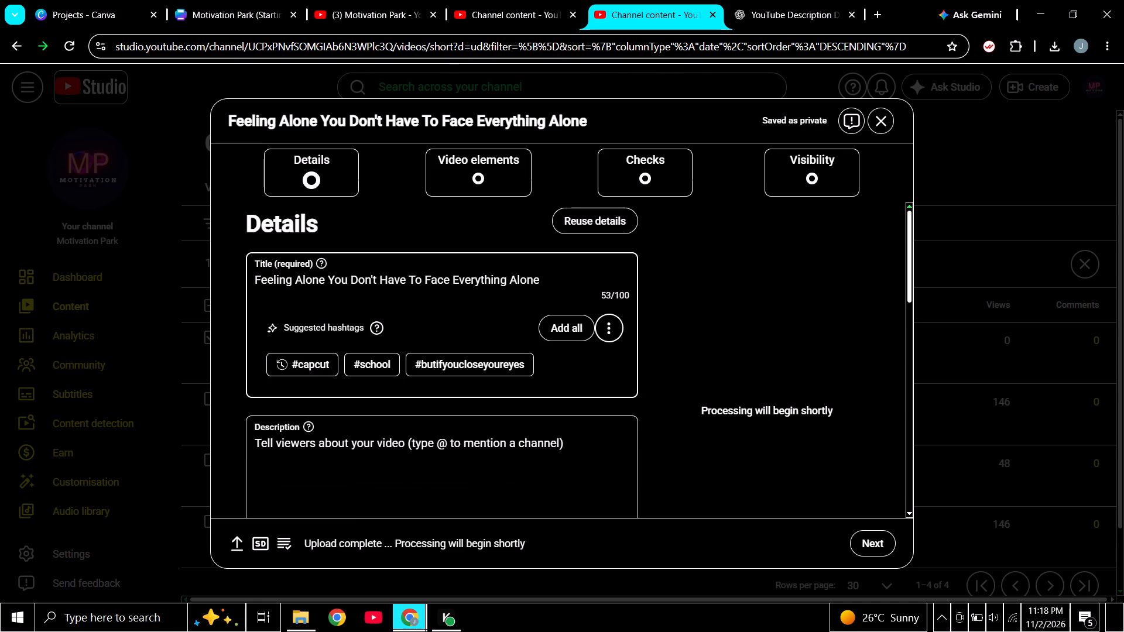
Paste the copied Shorts description into the new upload's title field.
{"action": "key", "text": "ctrl+v"}
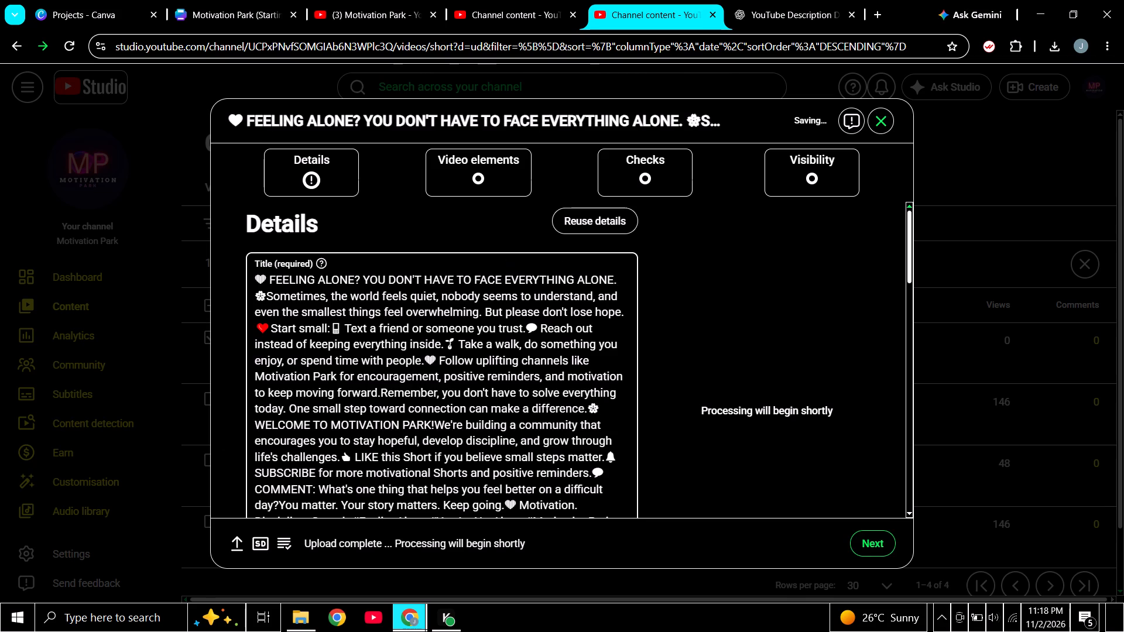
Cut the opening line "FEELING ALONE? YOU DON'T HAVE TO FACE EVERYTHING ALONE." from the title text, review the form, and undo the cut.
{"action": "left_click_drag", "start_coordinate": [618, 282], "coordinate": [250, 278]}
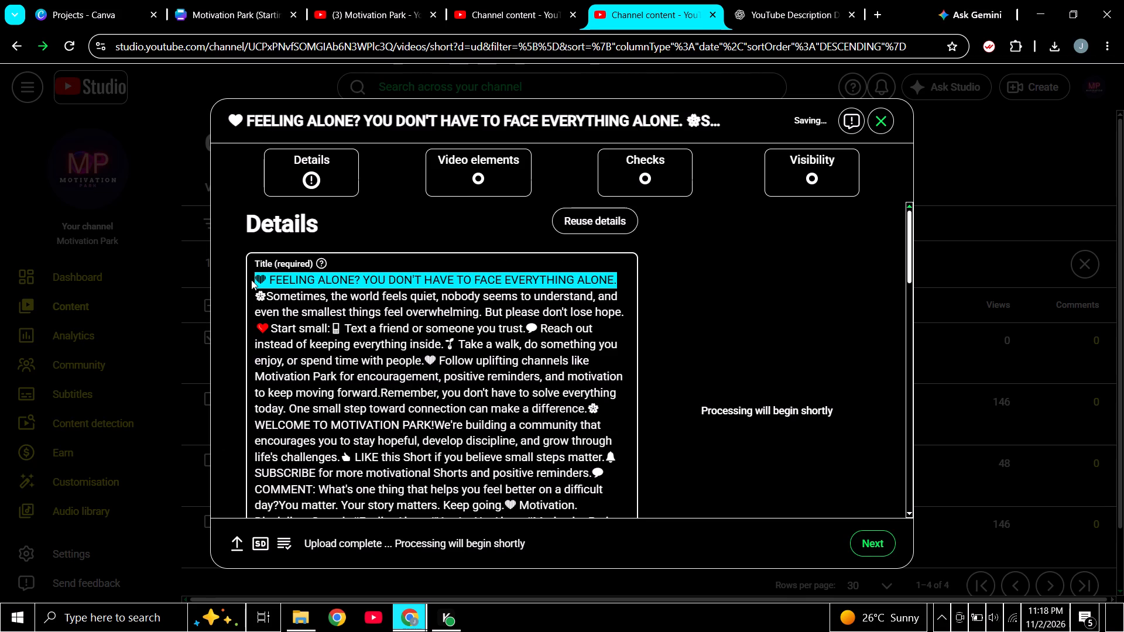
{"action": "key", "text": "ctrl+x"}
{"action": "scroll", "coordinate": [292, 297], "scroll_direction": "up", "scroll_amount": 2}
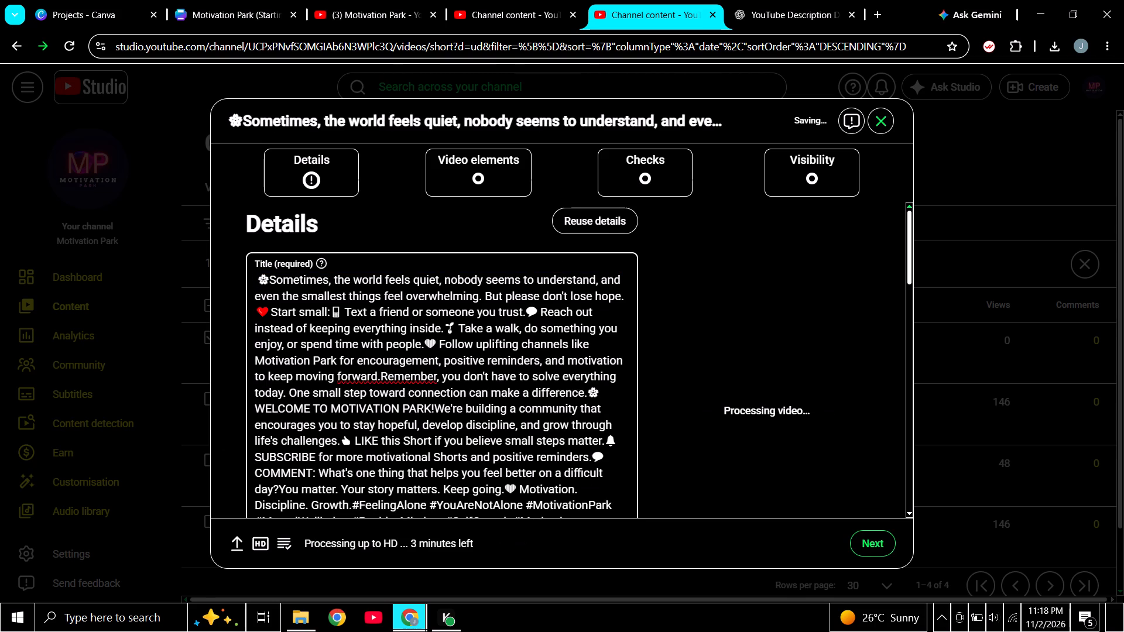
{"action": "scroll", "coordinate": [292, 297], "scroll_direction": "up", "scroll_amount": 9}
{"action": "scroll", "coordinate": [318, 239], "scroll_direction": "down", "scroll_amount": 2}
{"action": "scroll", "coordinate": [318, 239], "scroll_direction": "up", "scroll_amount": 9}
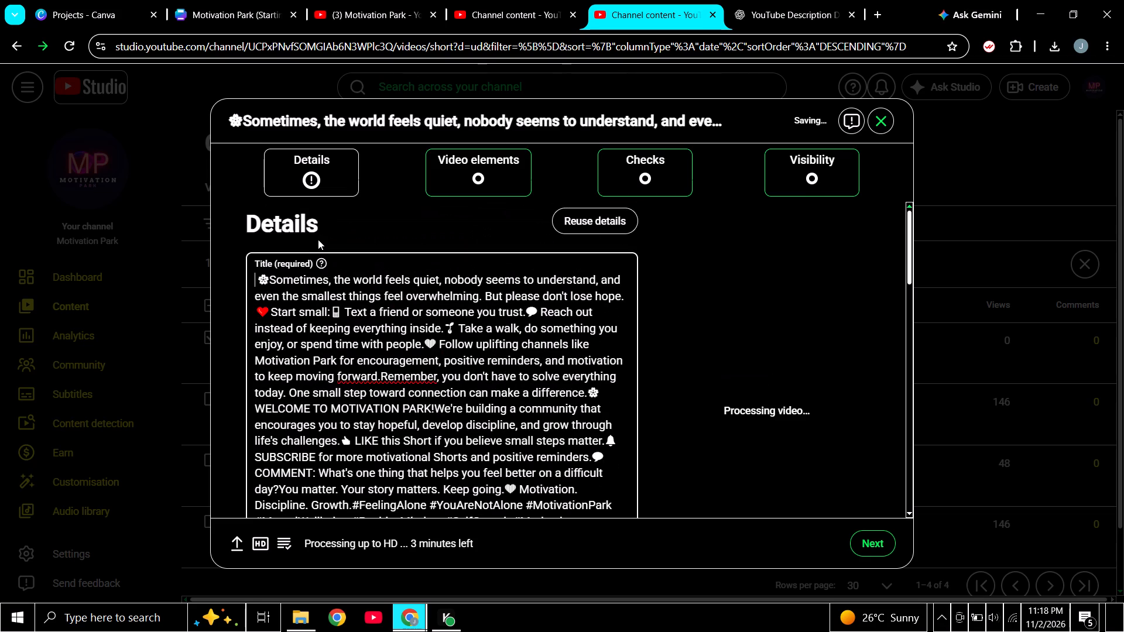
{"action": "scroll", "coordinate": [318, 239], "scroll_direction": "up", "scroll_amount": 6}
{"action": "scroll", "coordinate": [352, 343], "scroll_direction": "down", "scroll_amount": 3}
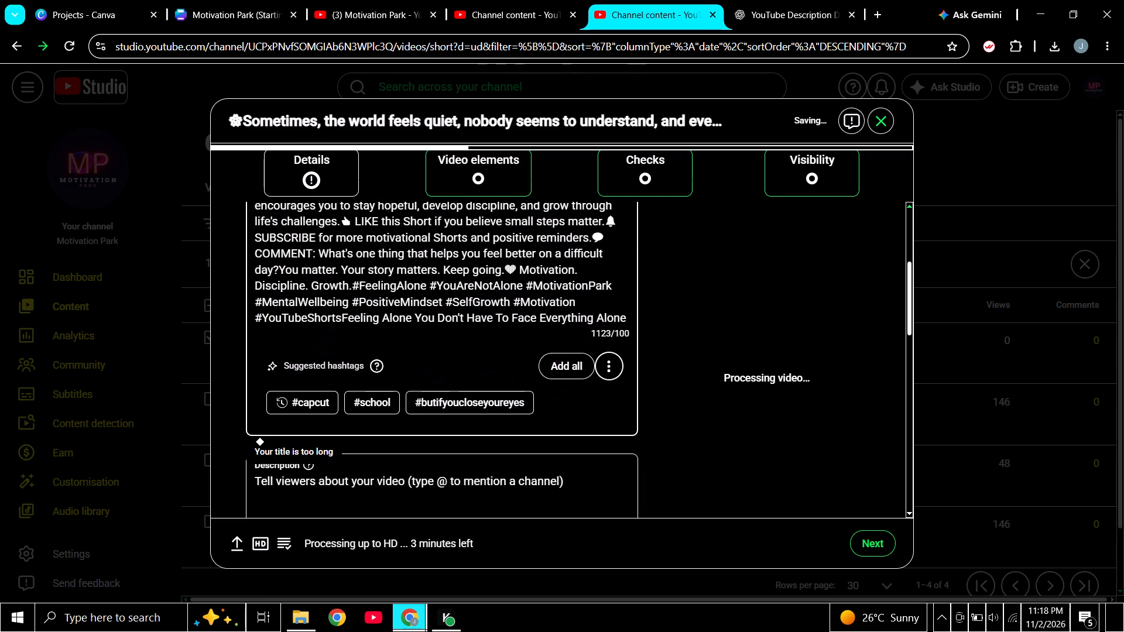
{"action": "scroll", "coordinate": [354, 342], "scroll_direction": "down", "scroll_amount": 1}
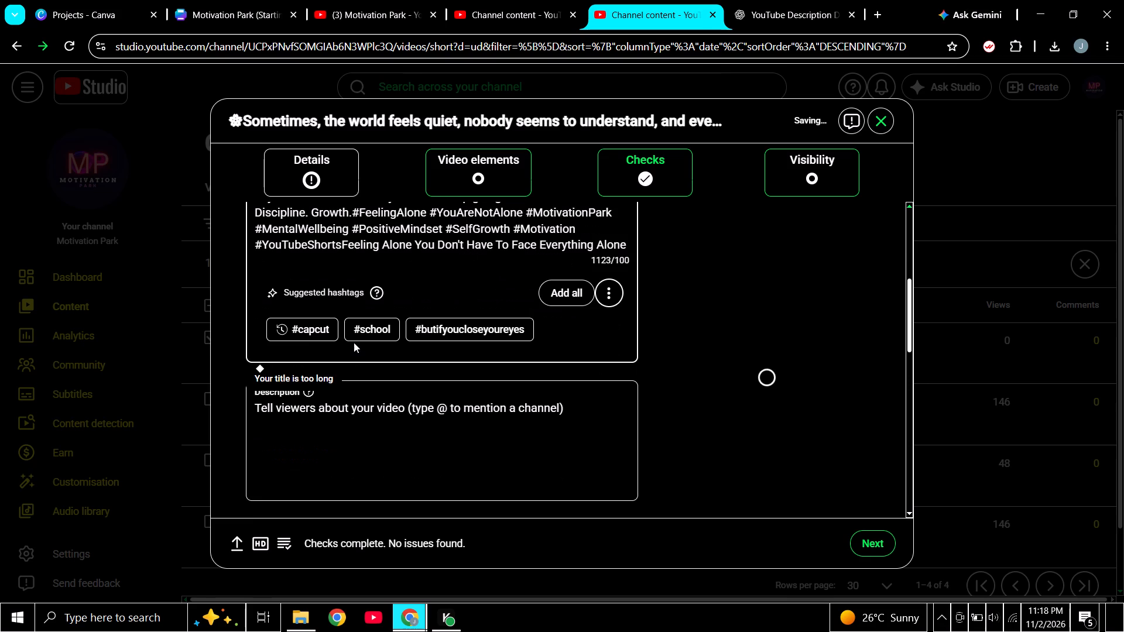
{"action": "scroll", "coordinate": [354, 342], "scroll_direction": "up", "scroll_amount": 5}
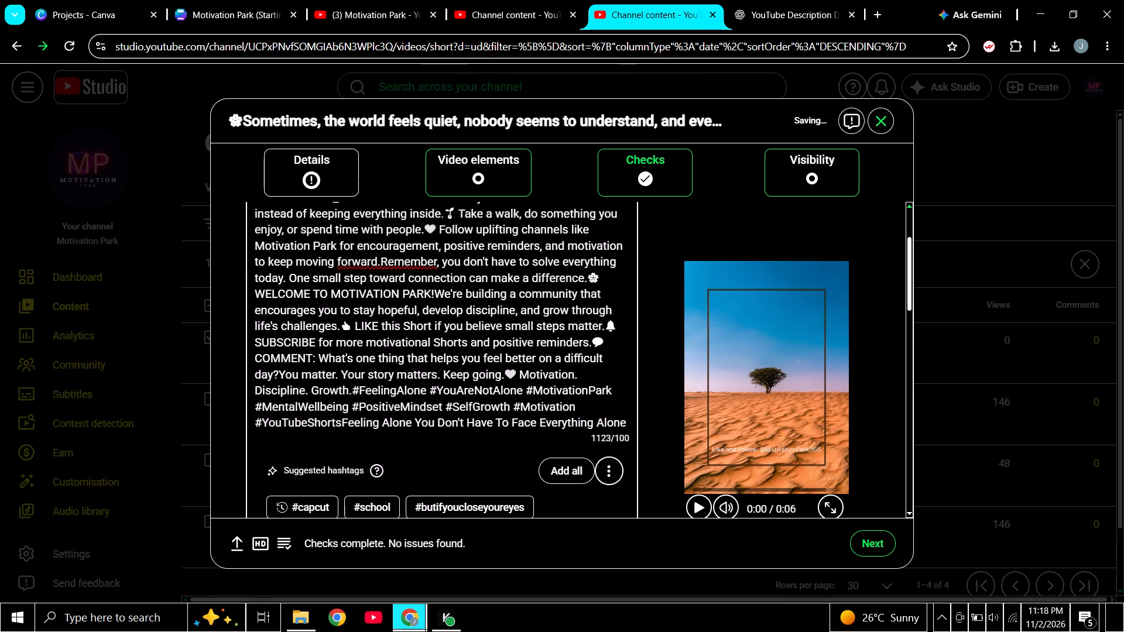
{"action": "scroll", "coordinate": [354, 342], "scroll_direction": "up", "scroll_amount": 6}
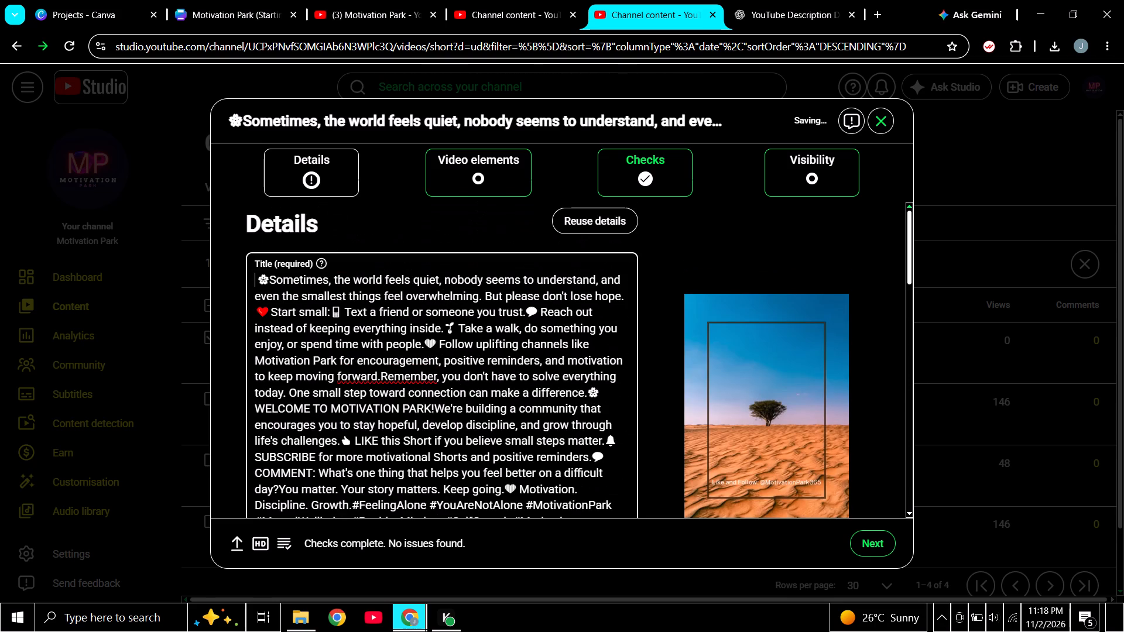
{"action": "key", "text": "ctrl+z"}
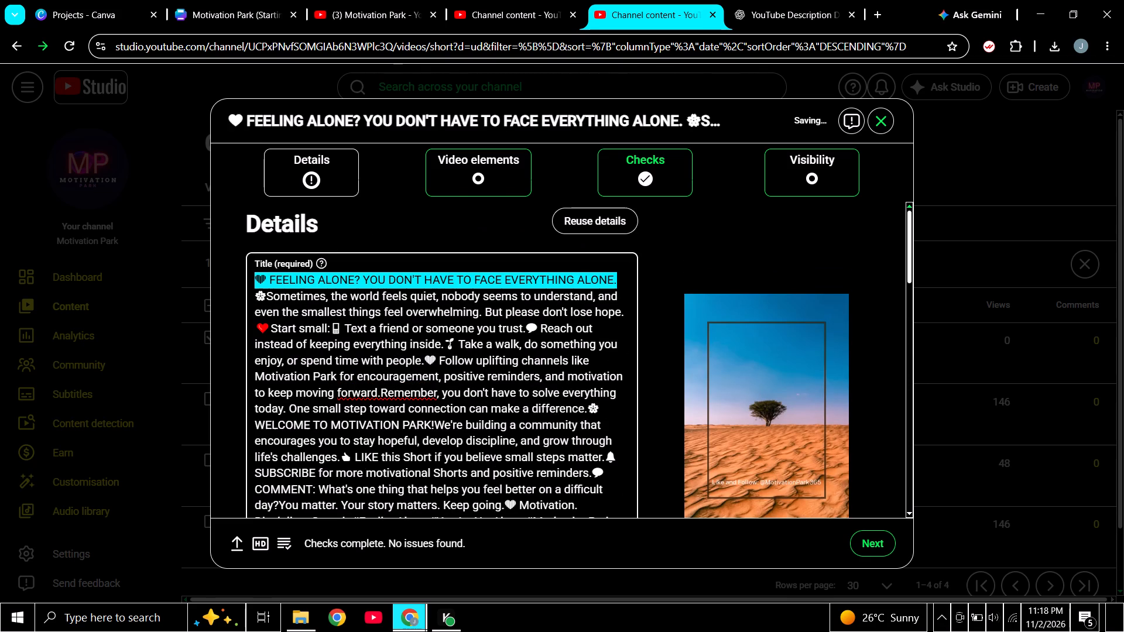
Move the entire text out of the title field into the upload's Description field.
{"action": "left_click", "coordinate": [338, 302]}
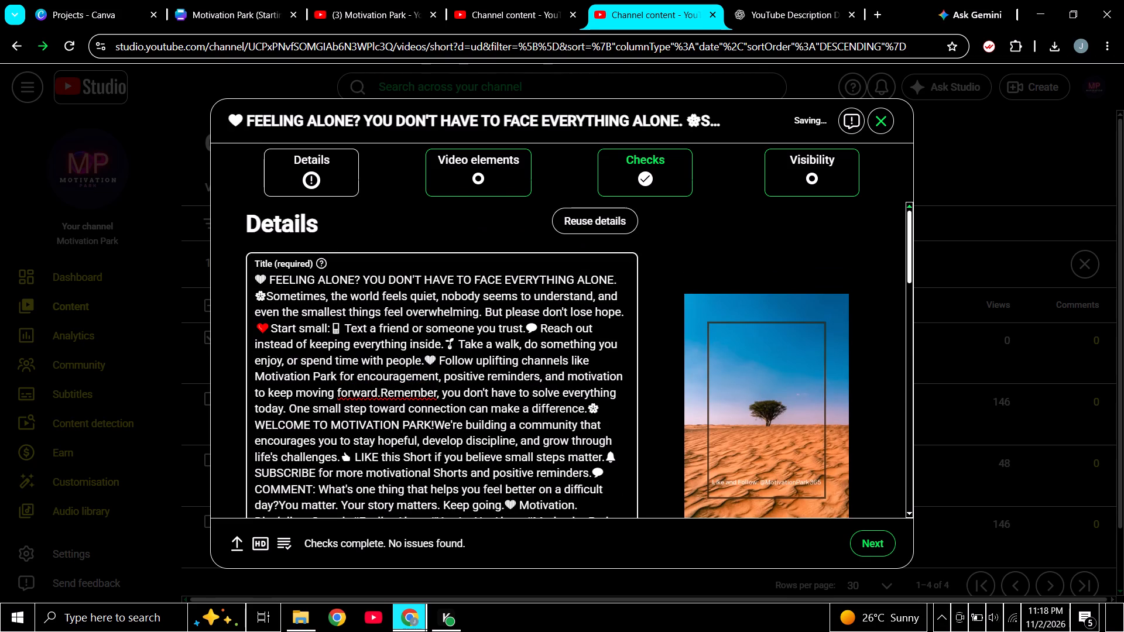
{"action": "left_click_drag", "start_coordinate": [255, 276], "coordinate": [446, 521]}
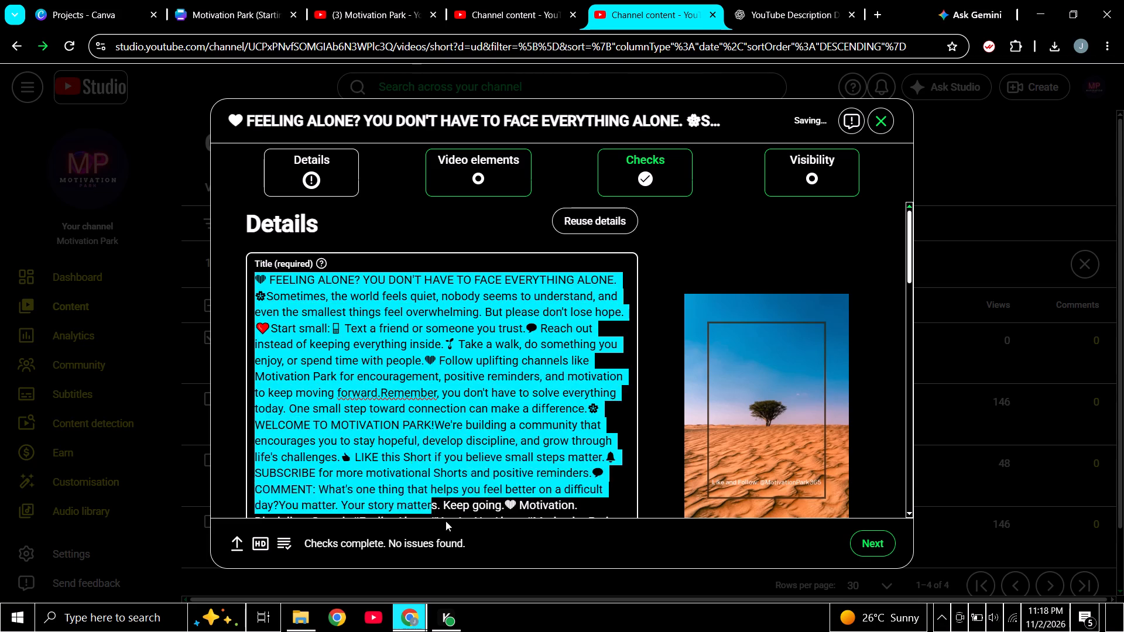
{"action": "left_click_drag", "start_coordinate": [446, 521], "coordinate": [455, 205]}
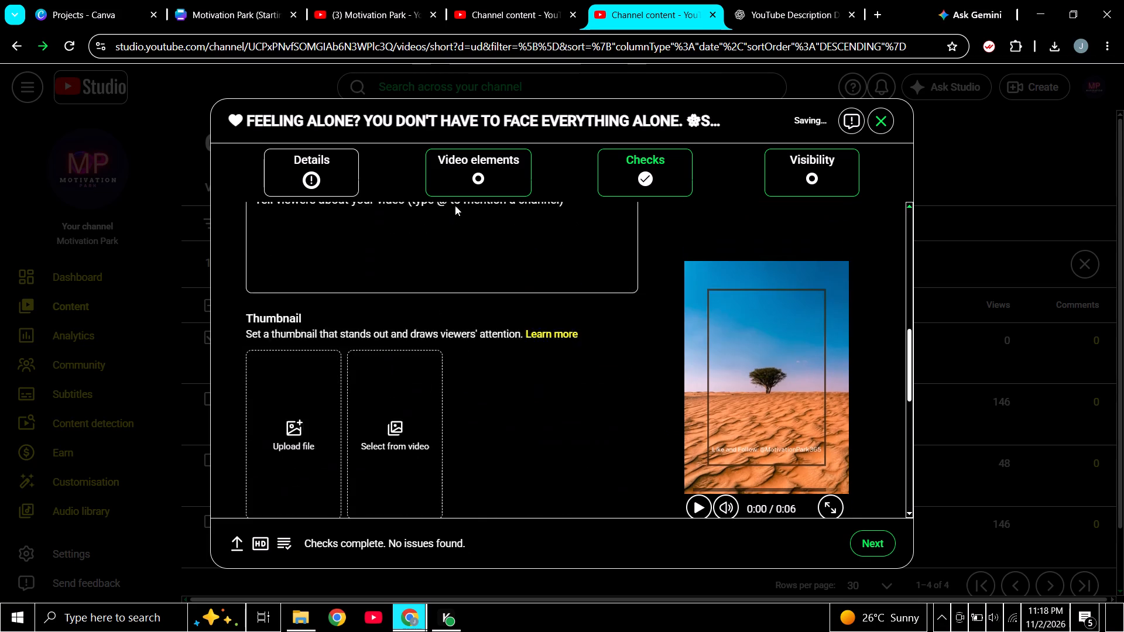
{"action": "left_click_drag", "start_coordinate": [455, 205], "coordinate": [471, 437]}
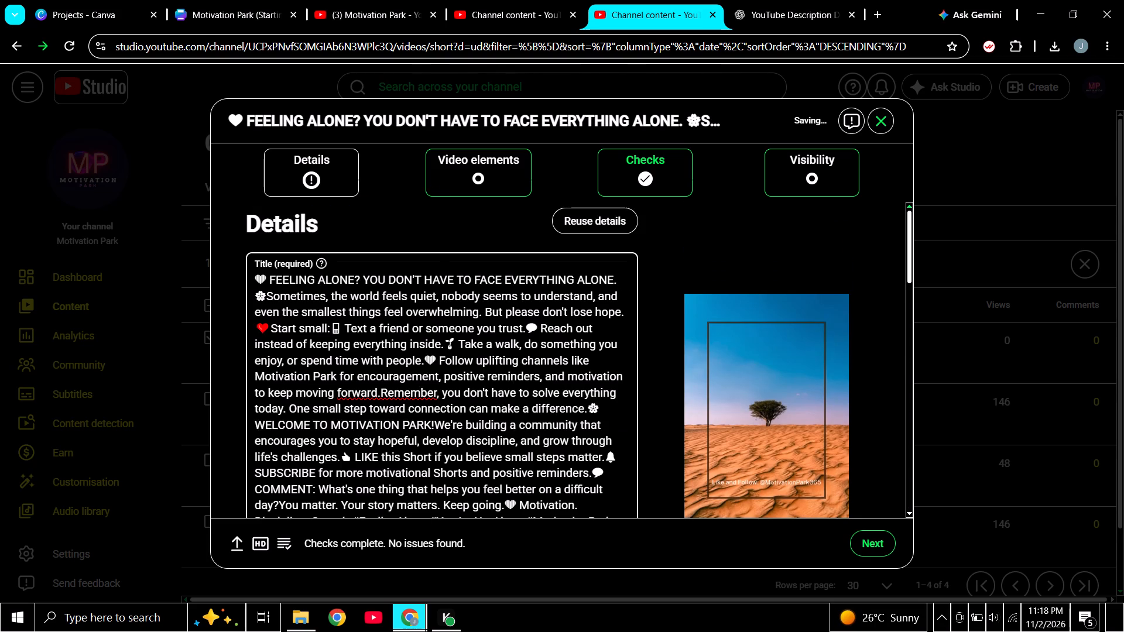
{"action": "left_click_drag", "start_coordinate": [471, 437], "coordinate": [481, 468]}
{"action": "key", "text": "ctrl+a"}
{"action": "left_click", "coordinate": [319, 320]}
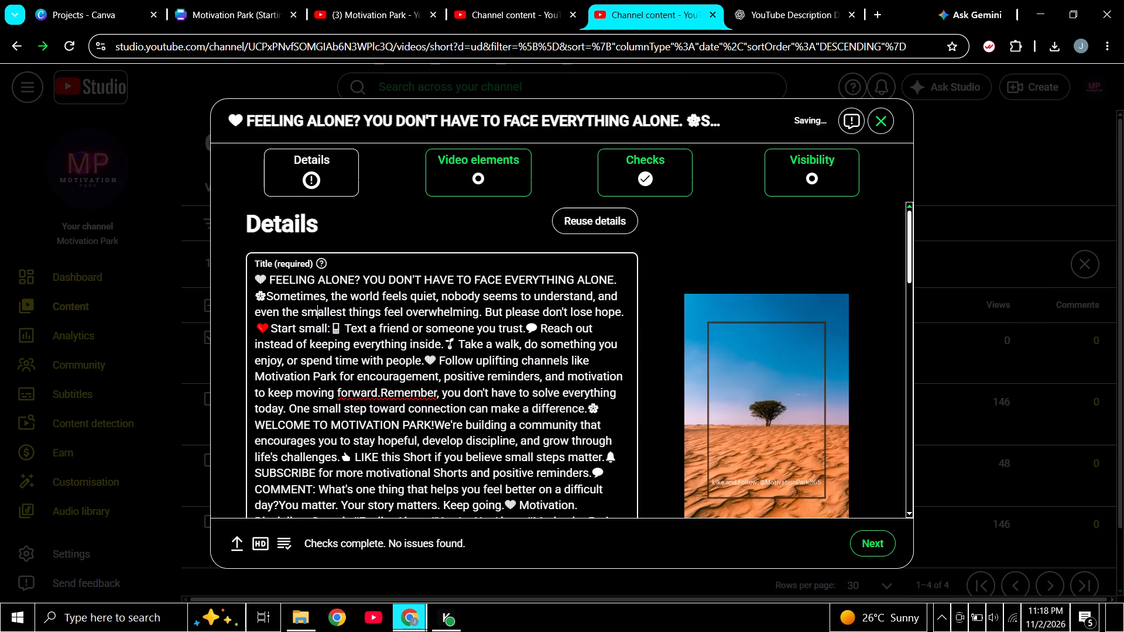
{"action": "left_click", "coordinate": [258, 277]}
{"action": "key", "text": "ctrl+a"}
{"action": "key", "text": "ctrl+x"}
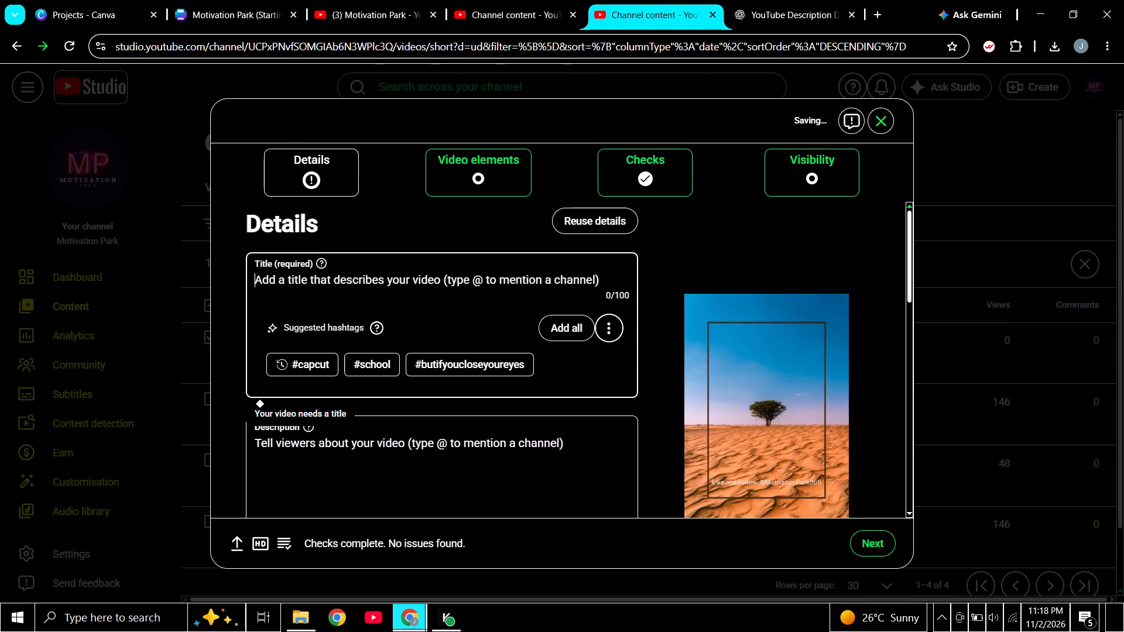
{"action": "left_click", "coordinate": [304, 444]}
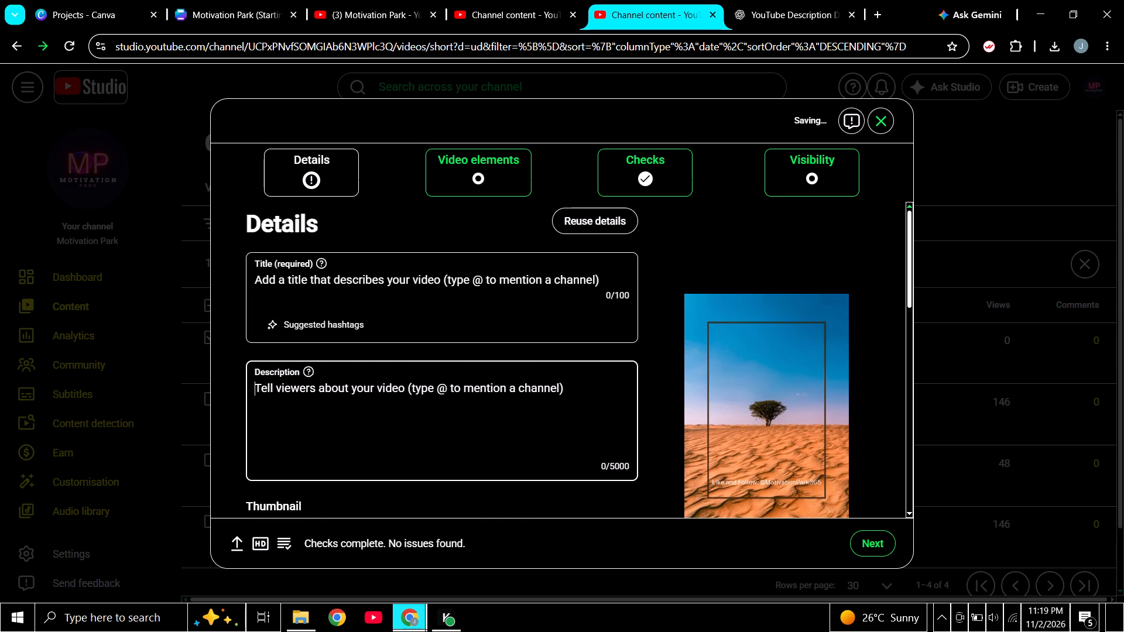
{"action": "key", "text": "ctrl+v"}
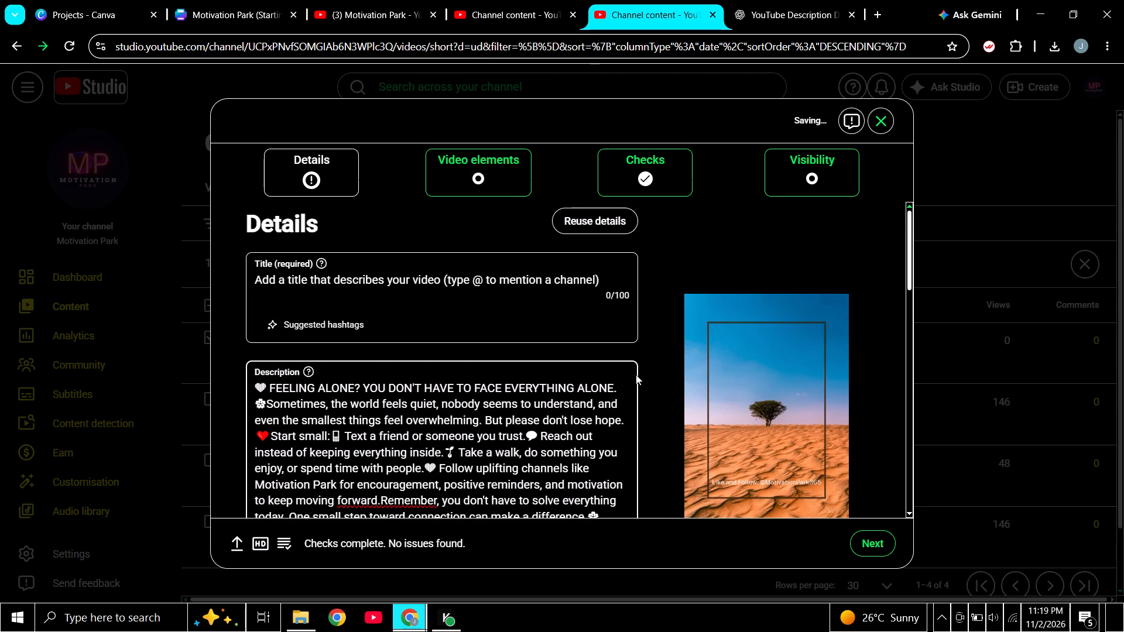
Move the description's opening line "FEELING ALONE? YOU DON'T HAVE TO FACE EVERYTHING ALONE." into the title field and delete its heart emoji.
{"action": "left_click_drag", "start_coordinate": [619, 388], "coordinate": [229, 397]}
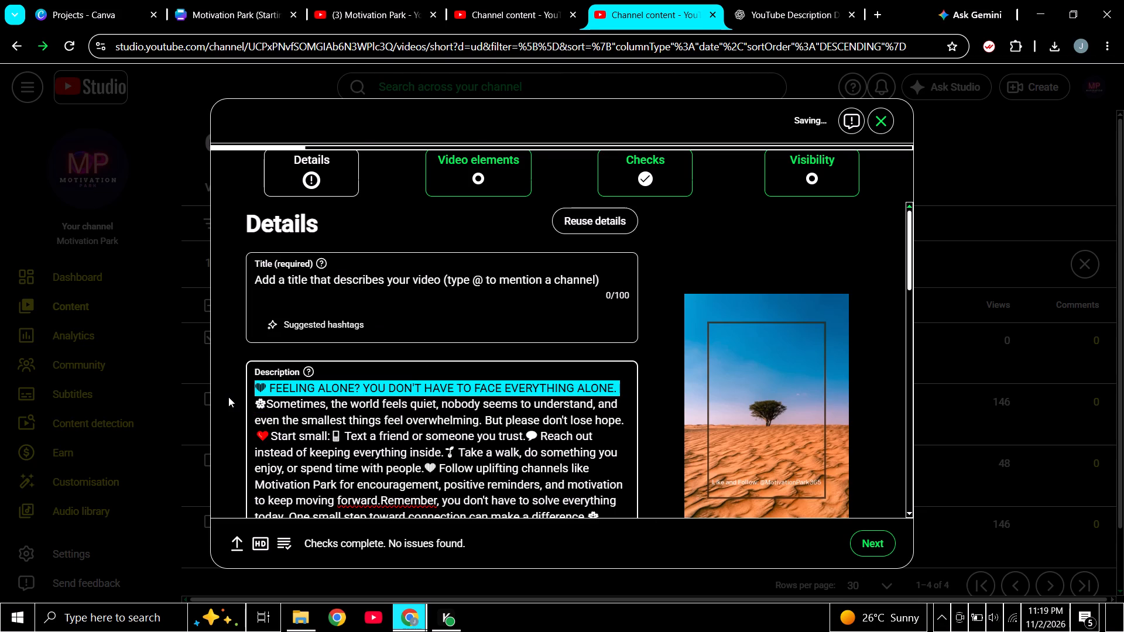
{"action": "key", "text": "ctrl+x"}
{"action": "left_click", "coordinate": [289, 280]}
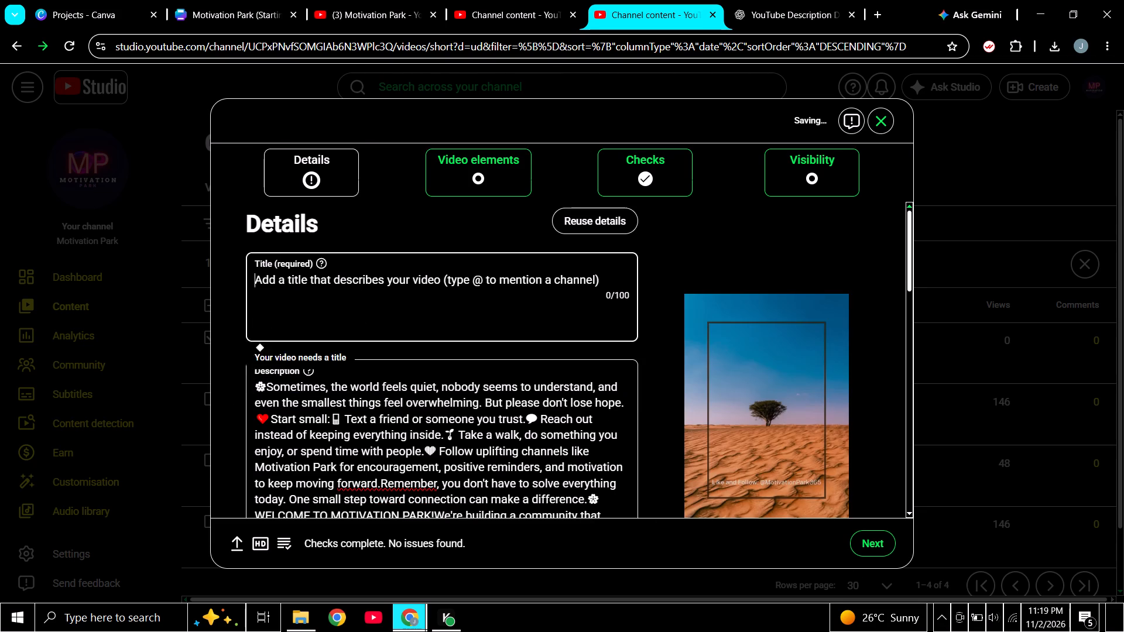
{"action": "key", "text": "ctrl+v"}
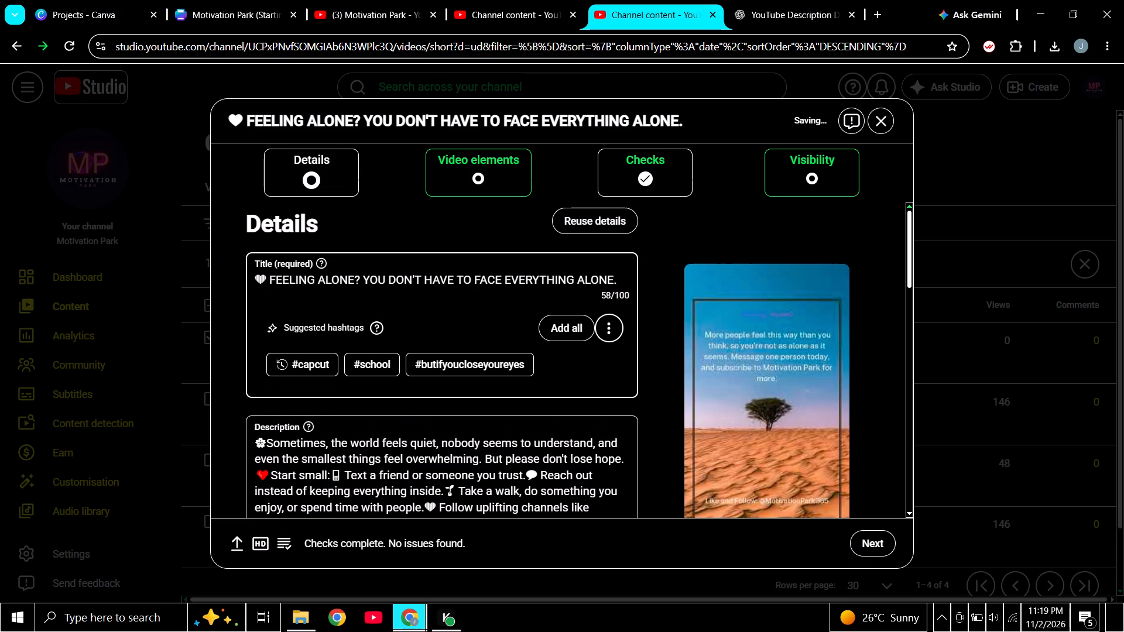
{"action": "left_click", "coordinate": [270, 280]}
{"action": "key", "text": "BackSpace"}
{"action": "key", "text": "BackSpace"}
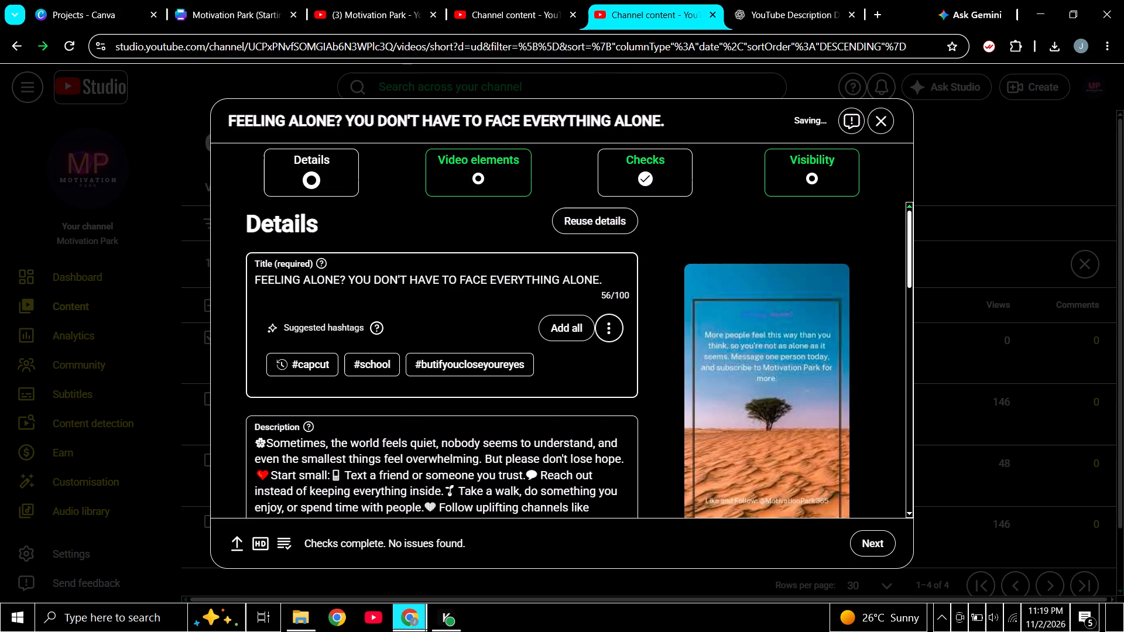
{"action": "left_click", "coordinate": [338, 280]}
Load the YouTube home page in place of the Canva projects page, browse its feed, and view the Motivation Park channel page.
{"action": "left_click", "coordinate": [526, 16]}
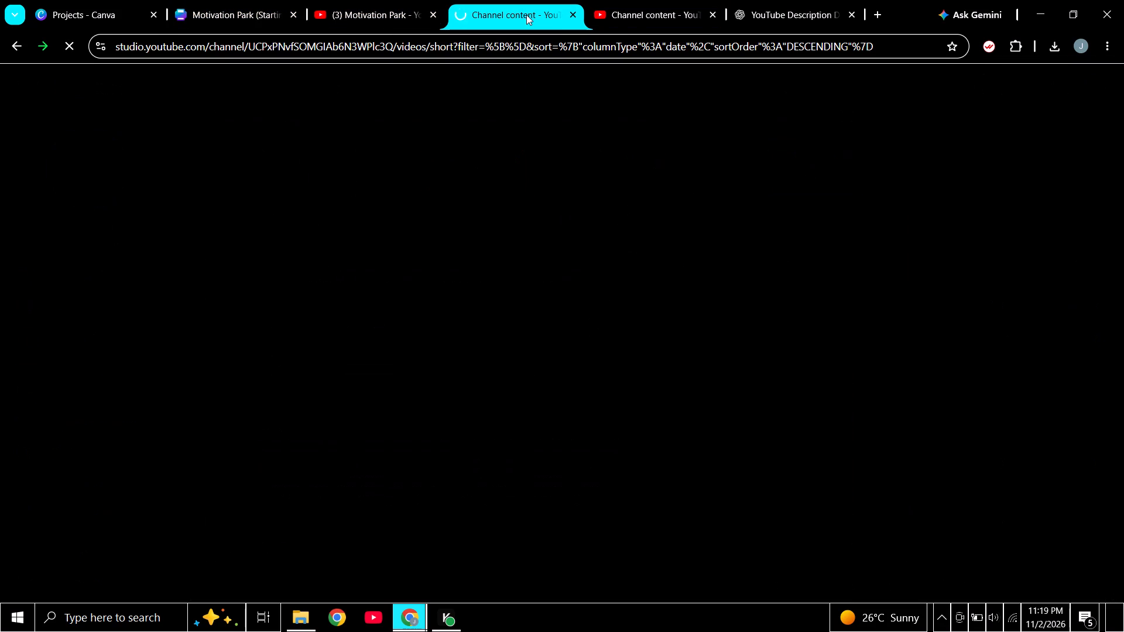
{"action": "left_click", "coordinate": [383, 12]}
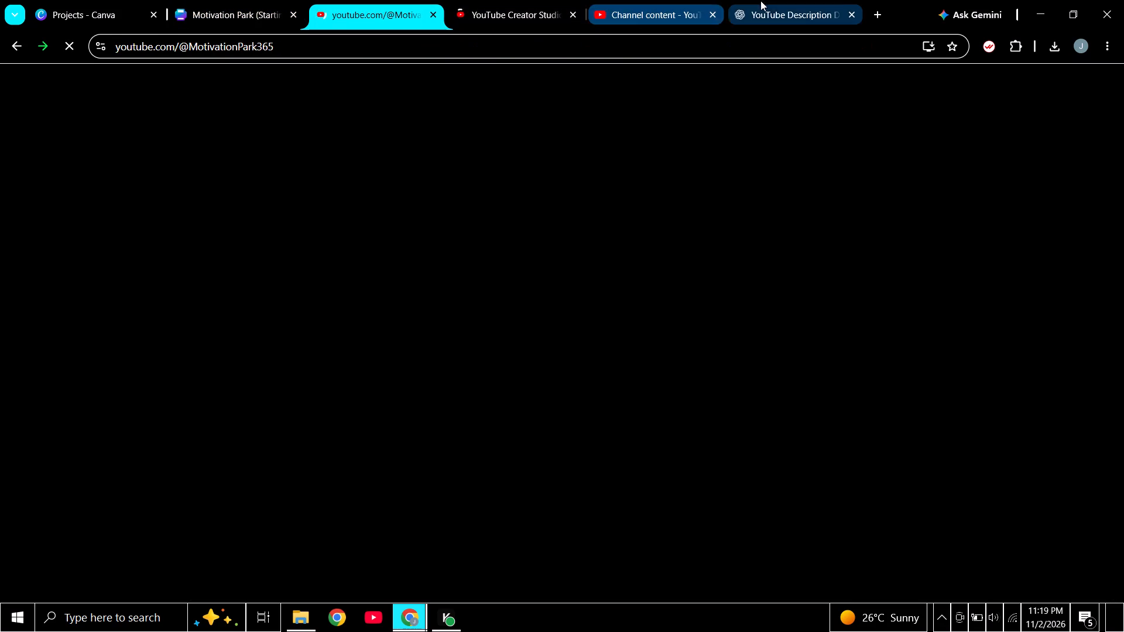
{"action": "left_click", "coordinate": [208, 15]}
{"action": "left_click", "coordinate": [100, 11]}
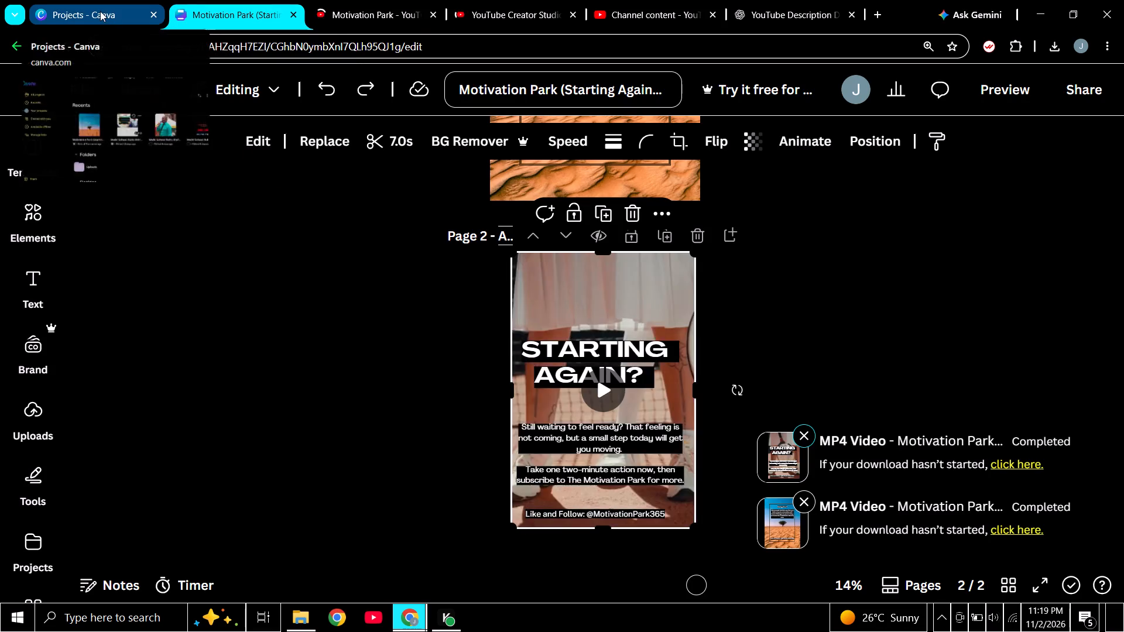
{"action": "left_click", "coordinate": [189, 42]}
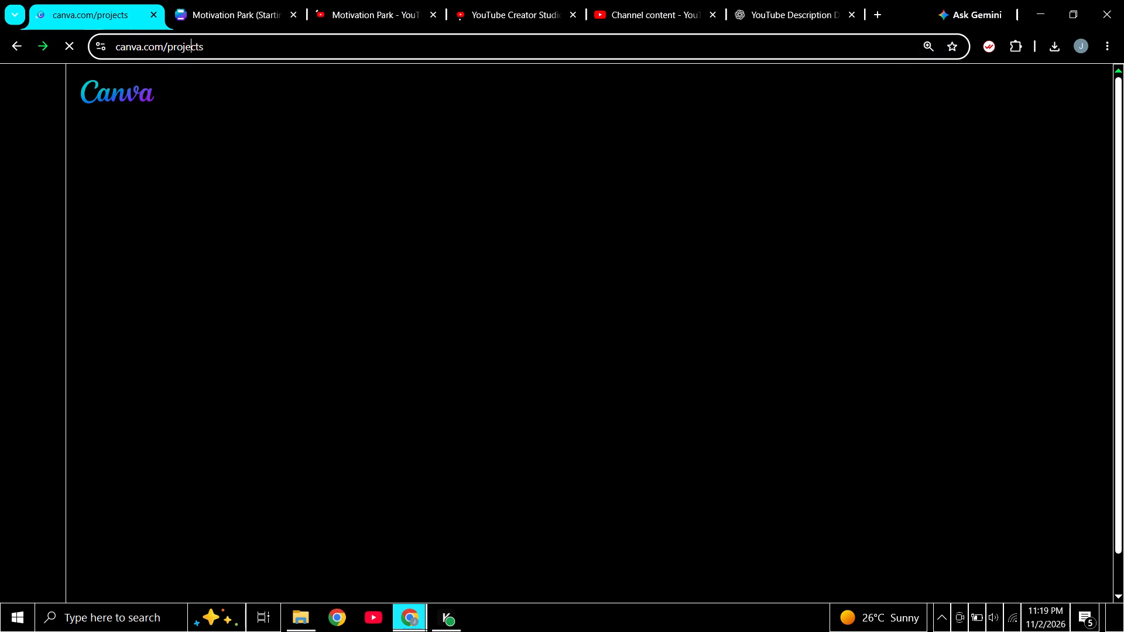
{"action": "type", "text": "you"}
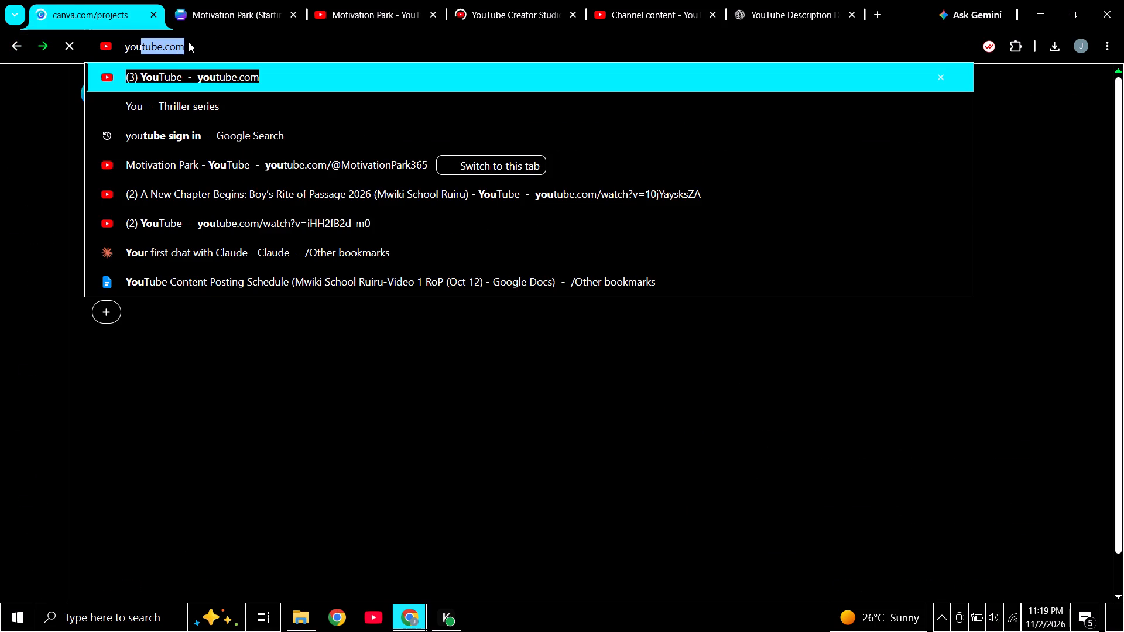
{"action": "key", "text": "Return"}
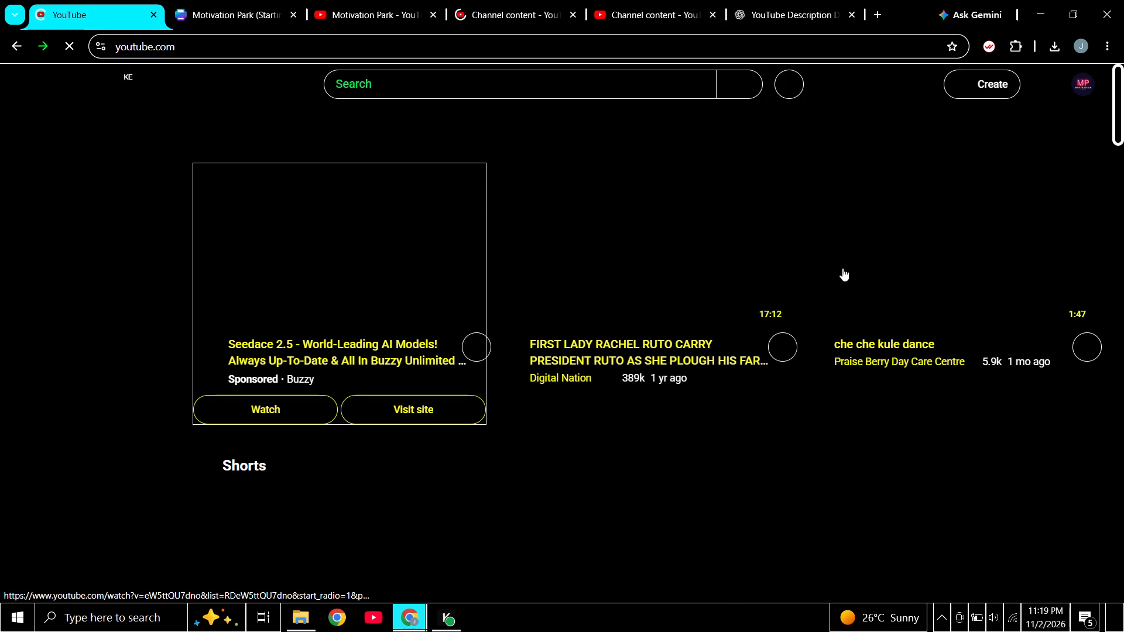
{"action": "scroll", "coordinate": [530, 306], "scroll_direction": "down", "scroll_amount": 5}
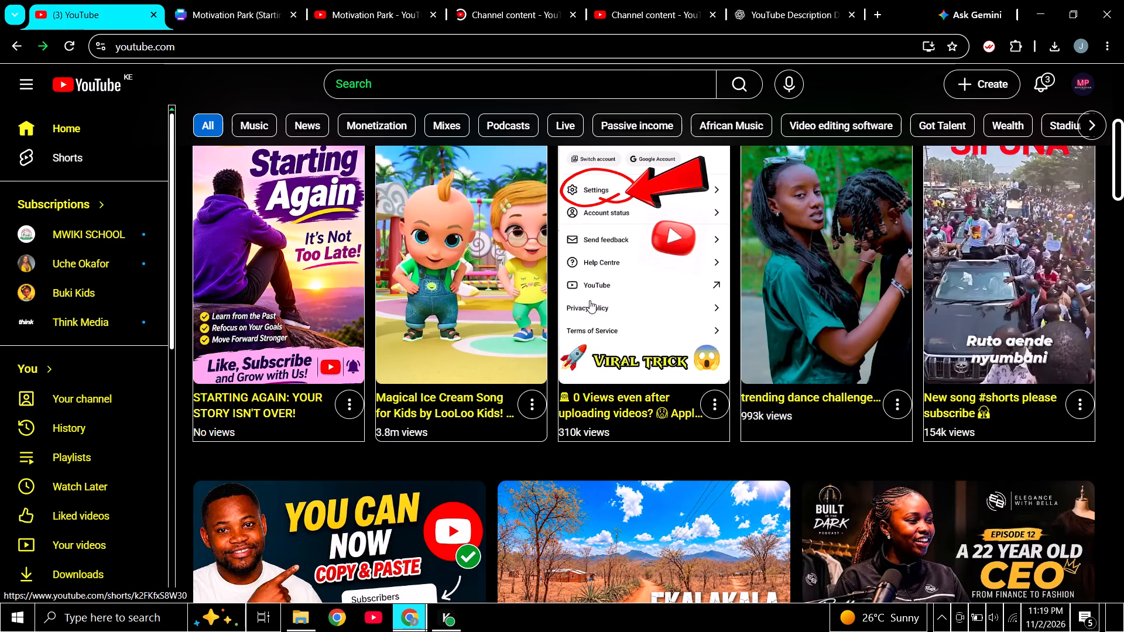
{"action": "scroll", "coordinate": [669, 379], "scroll_direction": "down", "scroll_amount": 3}
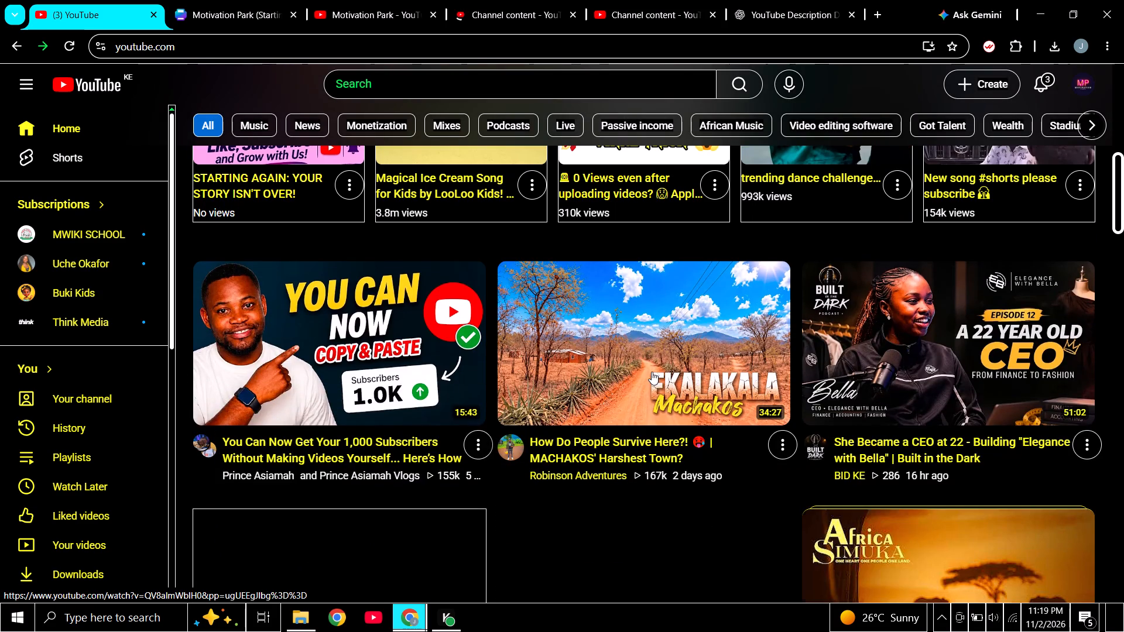
{"action": "scroll", "coordinate": [652, 372], "scroll_direction": "down", "scroll_amount": 4}
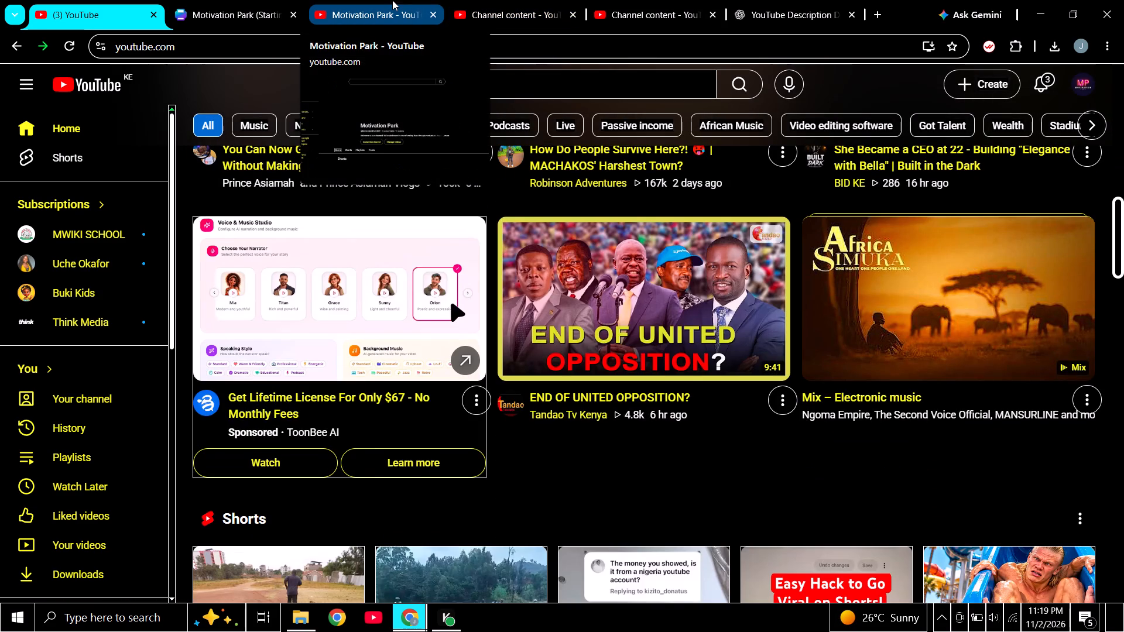
{"action": "left_click", "coordinate": [376, 12]}
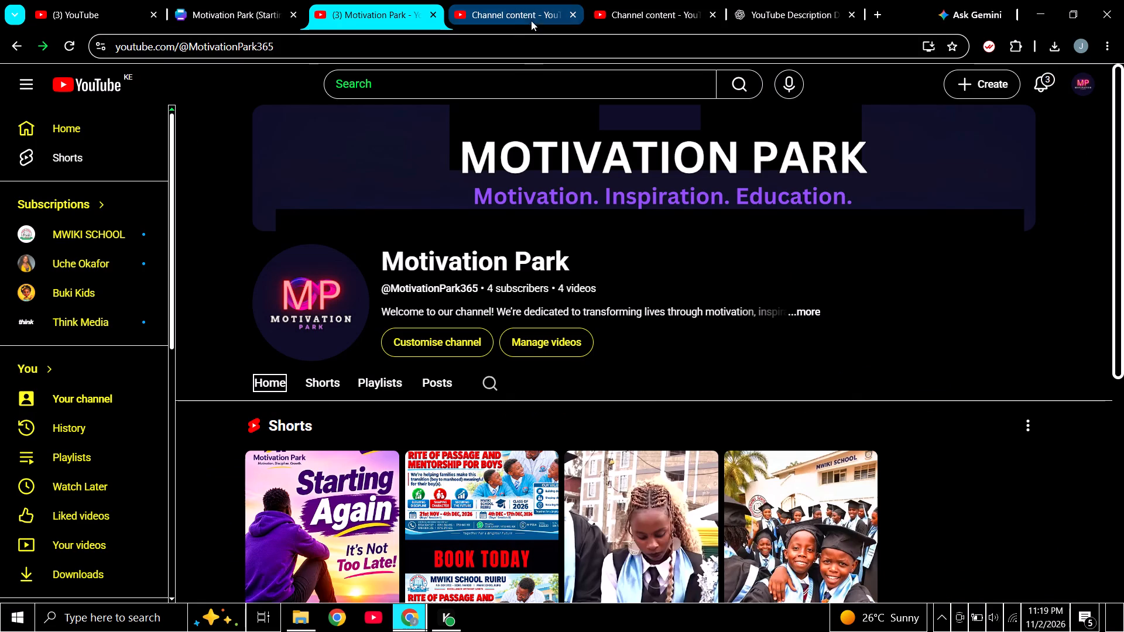
Reopen the "Feeling Alone" draft from the channel's Shorts list and retitle it "Feeling Alone: You Don't Have To Face Everything Alone.".
{"action": "left_click", "coordinate": [530, 15]}
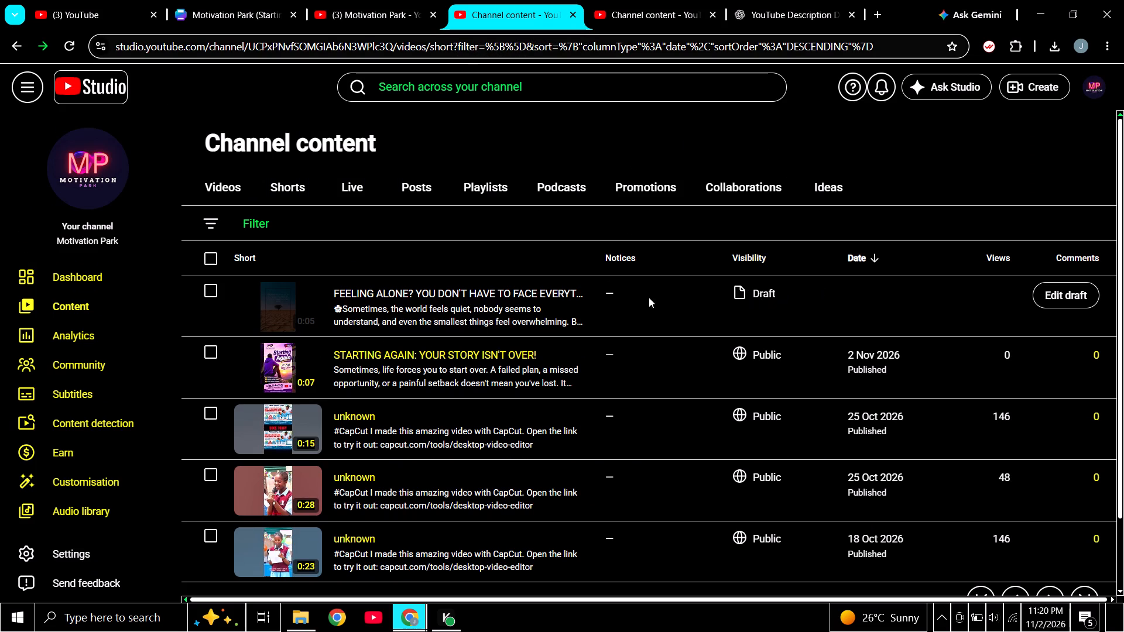
{"action": "left_click", "coordinate": [1051, 290]}
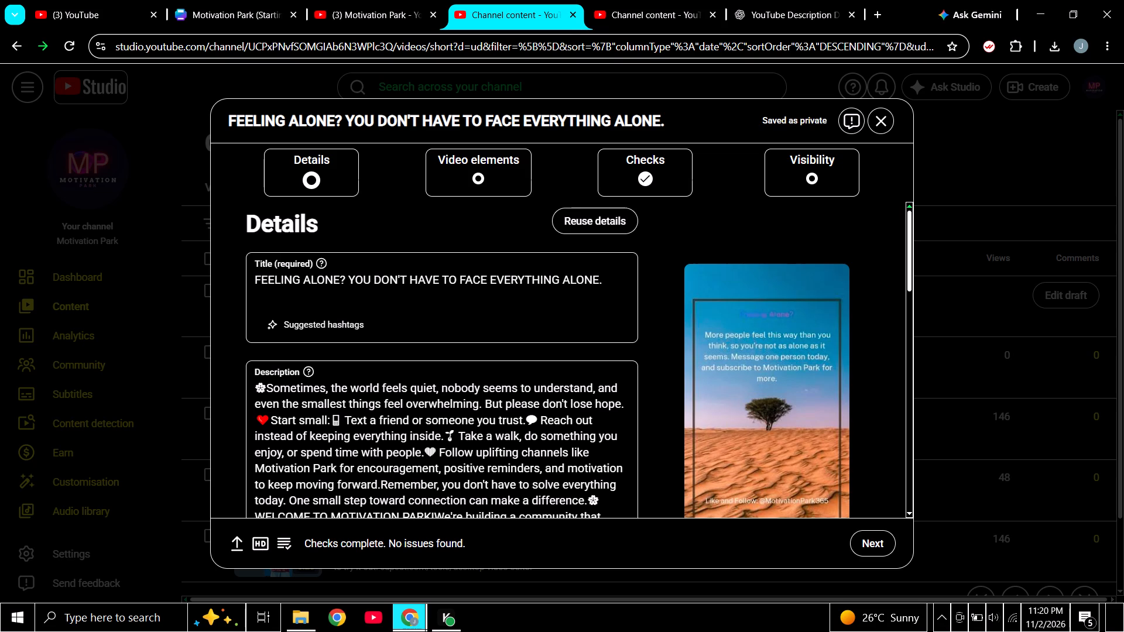
{"action": "left_click_drag", "start_coordinate": [601, 279], "coordinate": [290, 273]}
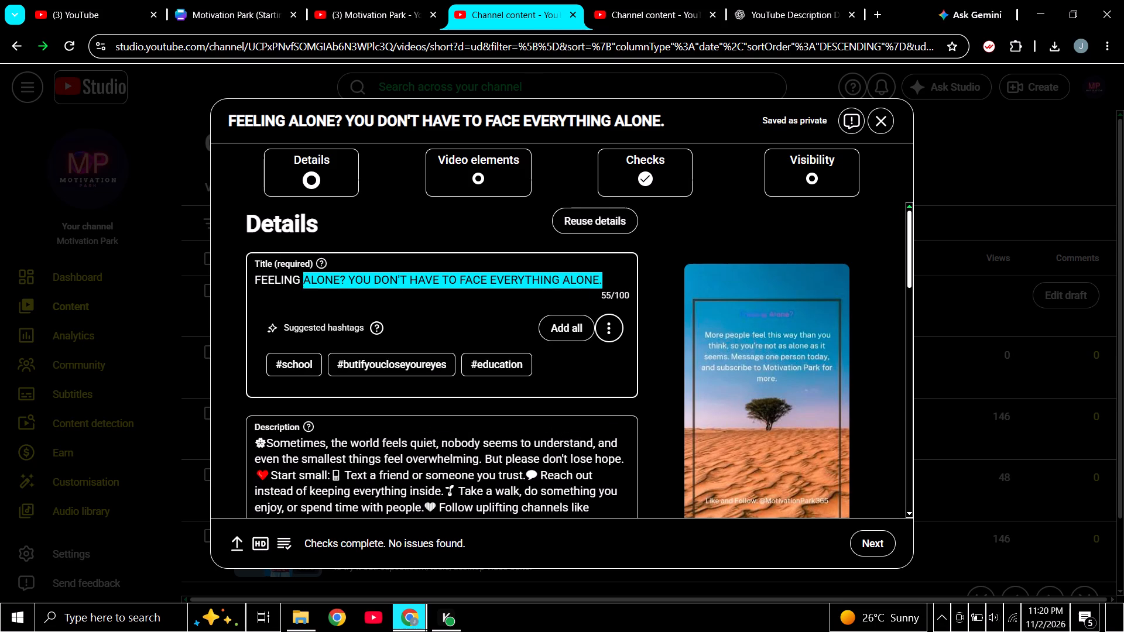
{"action": "left_click_drag", "start_coordinate": [290, 273], "coordinate": [251, 273]}
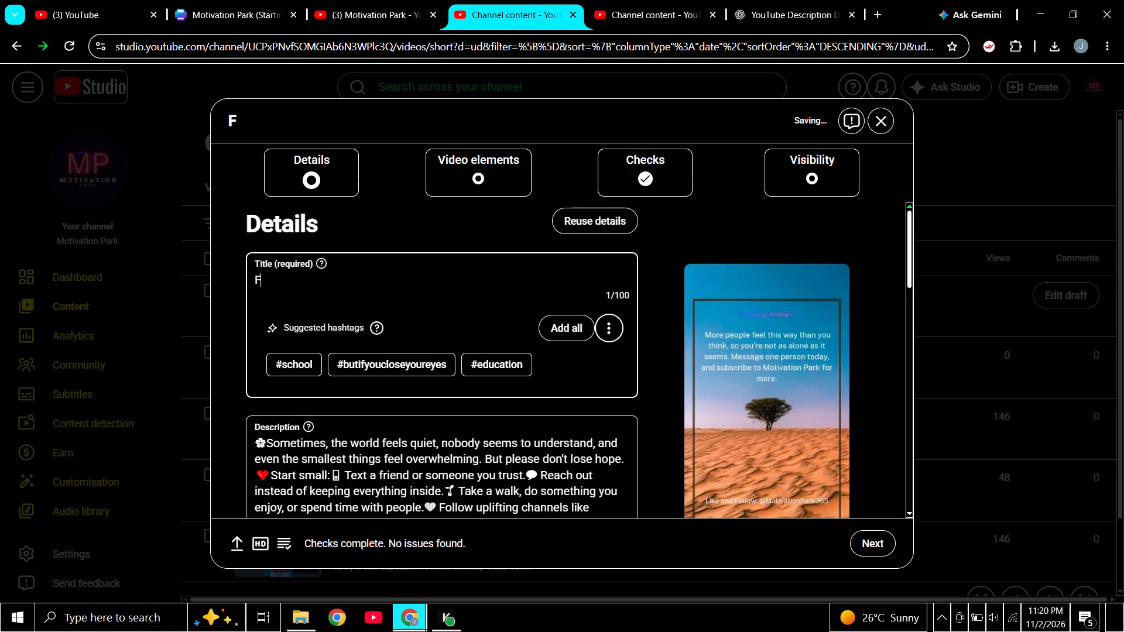
{"action": "type", "text": "eeling"}
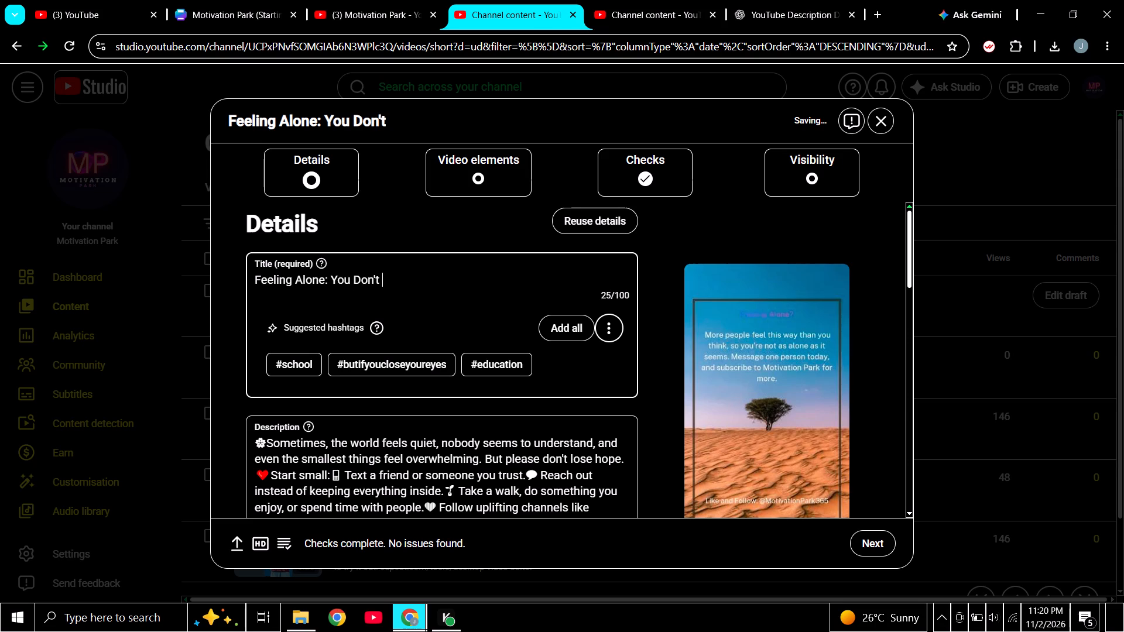
{"action": "type", "text": "ave"}
{"action": "key", "text": "space"}
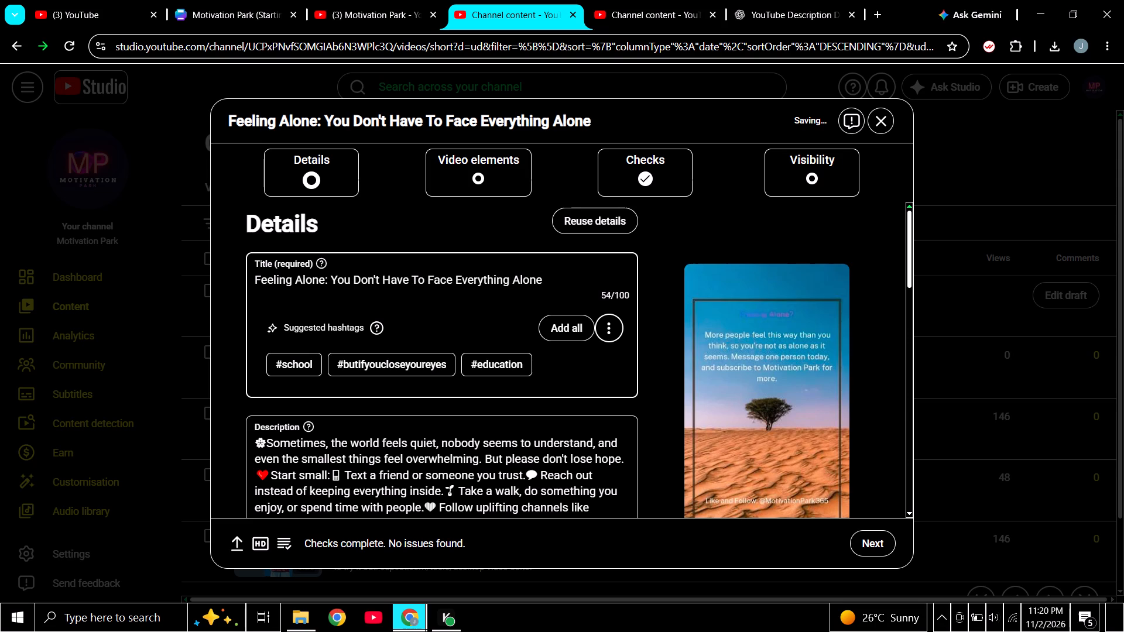
{"action": "key", "text": "period"}
Insert blank lines in the description before the "Start small:" passage and before "WELCOME TO MOTIVATION PARK!".
{"action": "scroll", "coordinate": [340, 338], "scroll_direction": "down", "scroll_amount": 1}
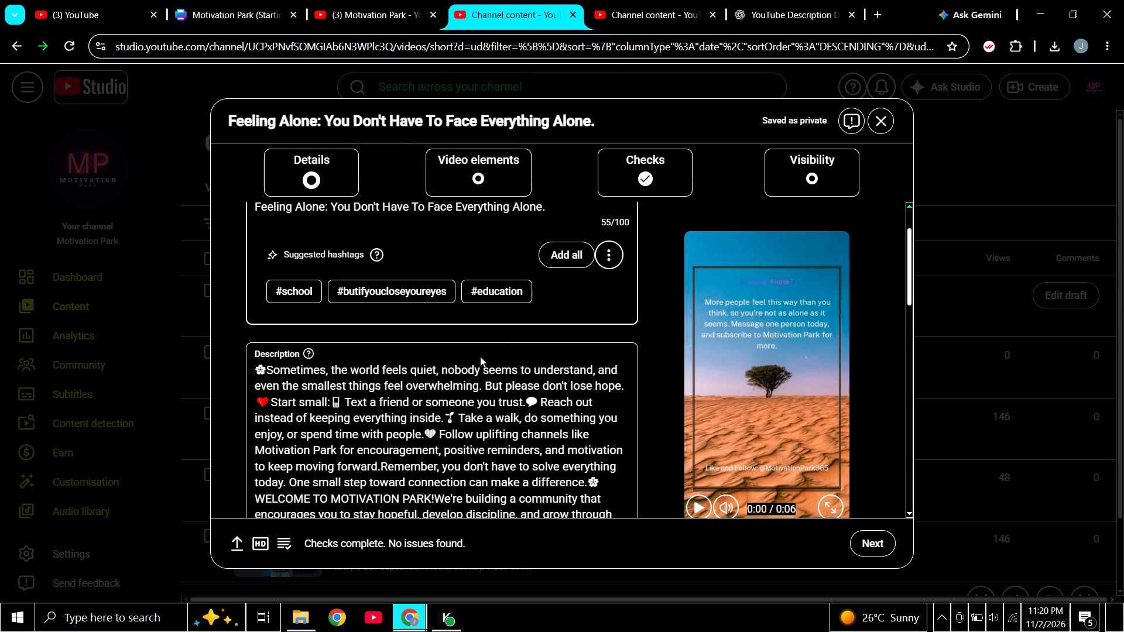
{"action": "scroll", "coordinate": [480, 356], "scroll_direction": "down", "scroll_amount": 1}
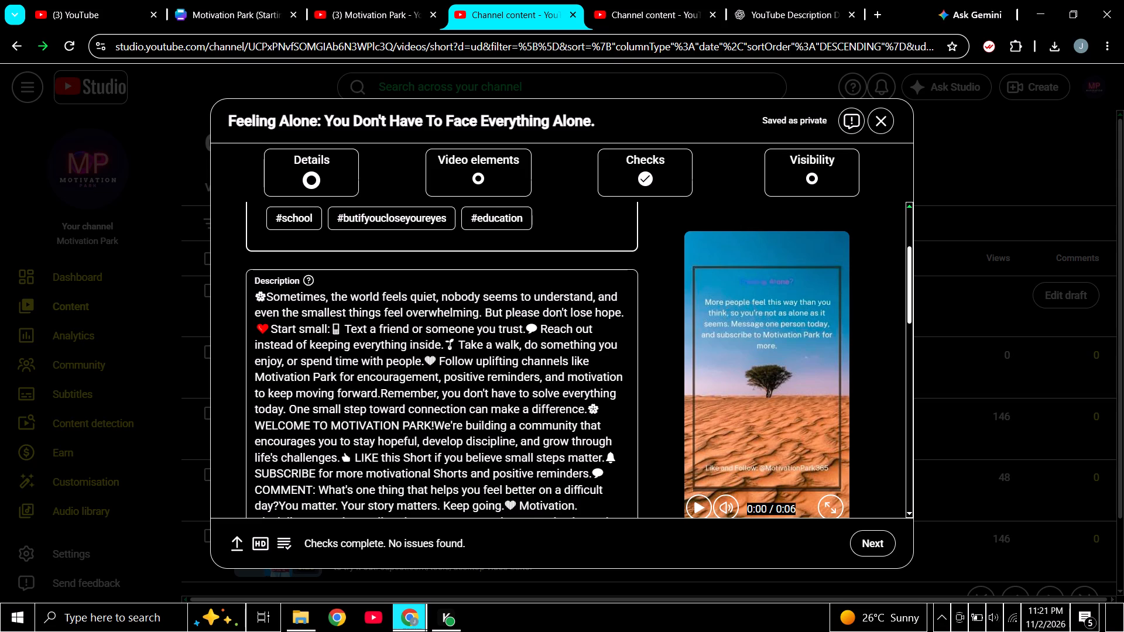
{"action": "left_click", "coordinate": [627, 312]}
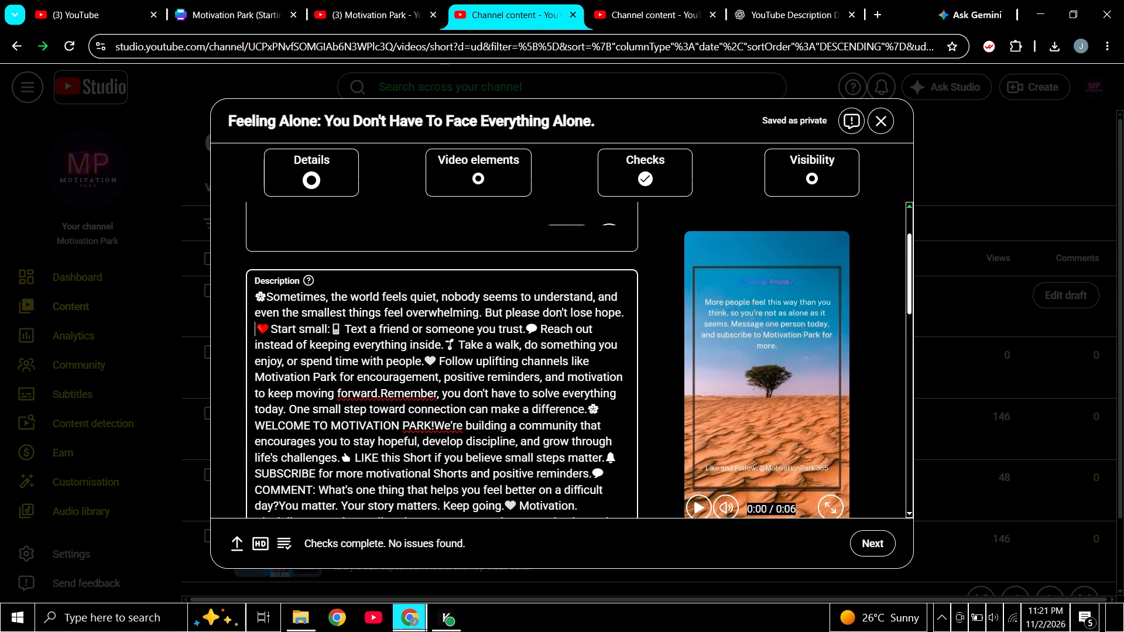
{"action": "key", "text": "shift+Return"}
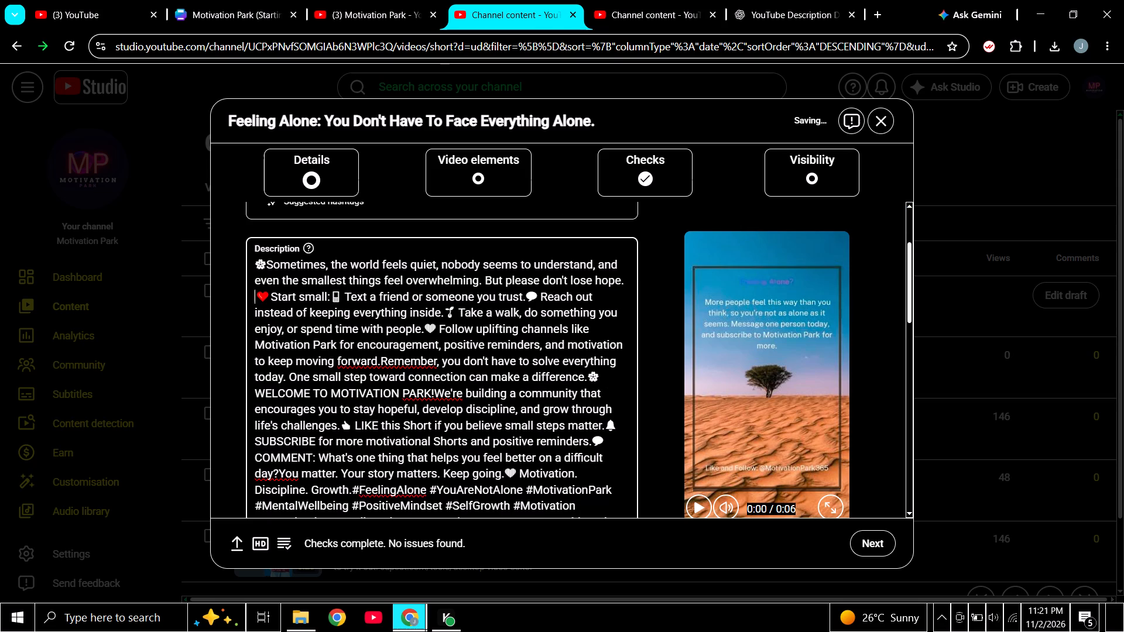
{"action": "key", "text": "shift+Return"}
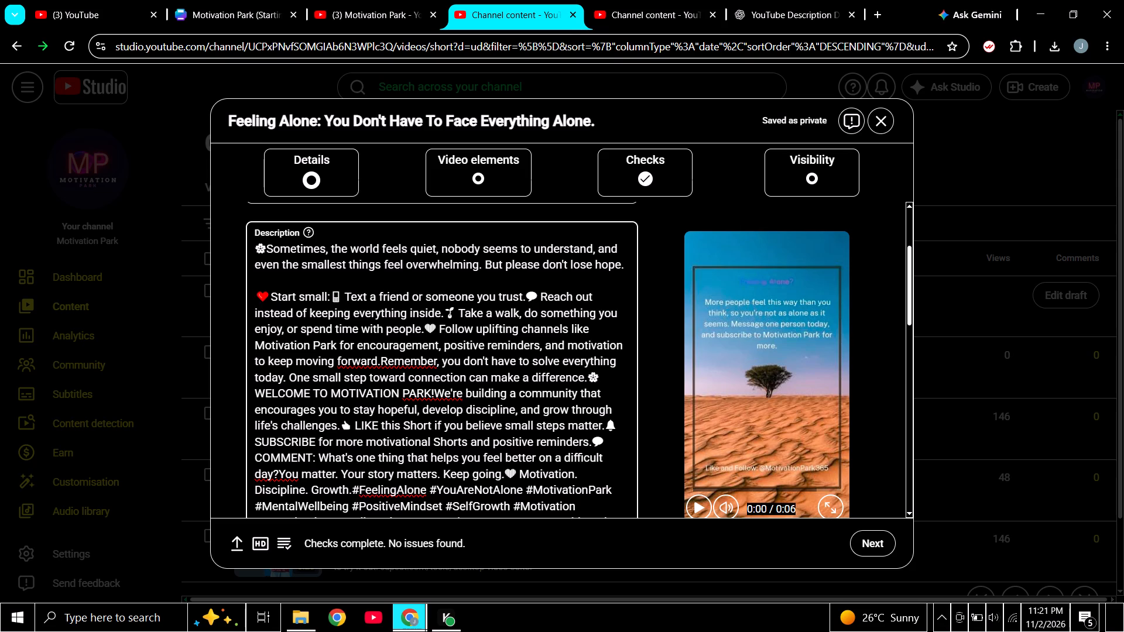
{"action": "left_click", "coordinate": [601, 375]}
{"action": "key", "text": "Return"}
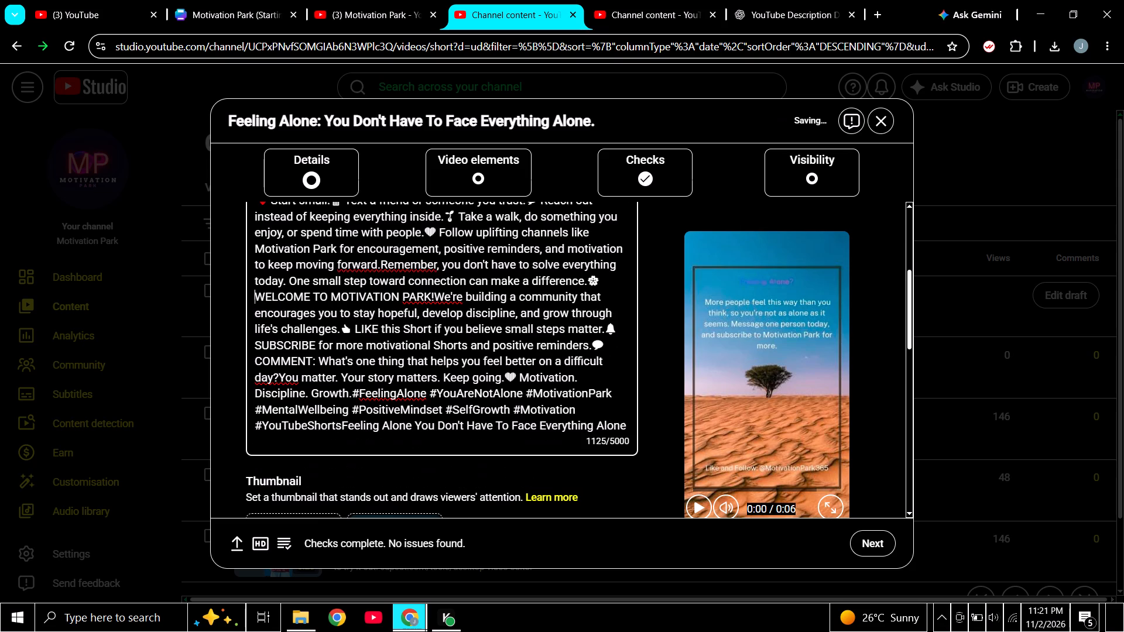
{"action": "key", "text": "Return"}
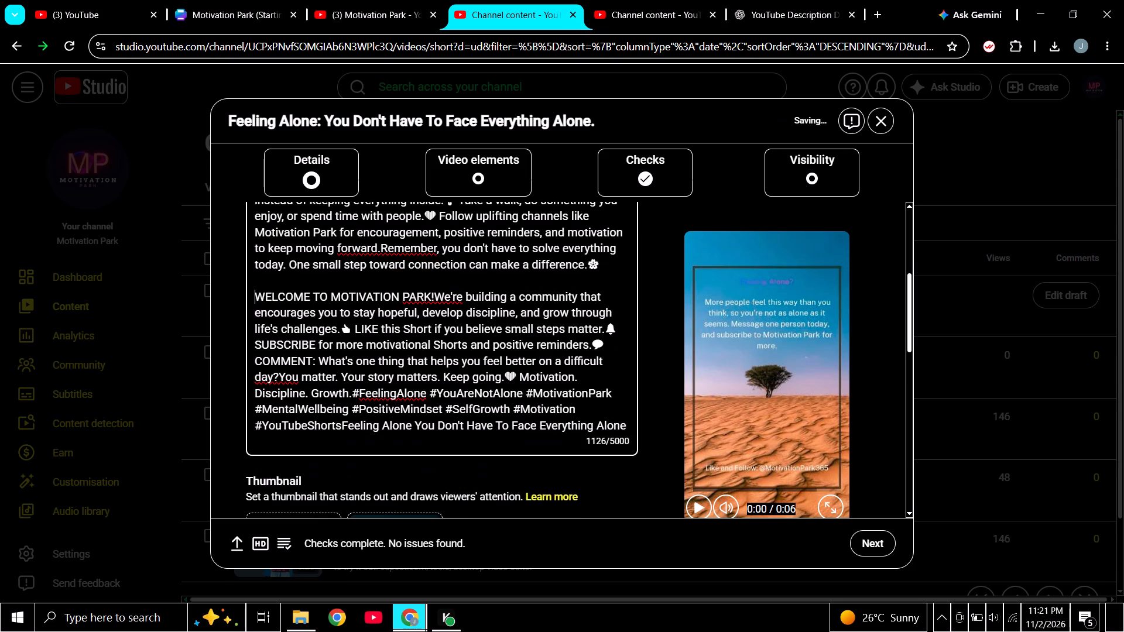
Add a space in the description between "WELCOME TO MOTIVATION PARK!" and "We're building a community".
{"action": "left_click", "coordinate": [434, 302]}
{"action": "key", "text": "space"}
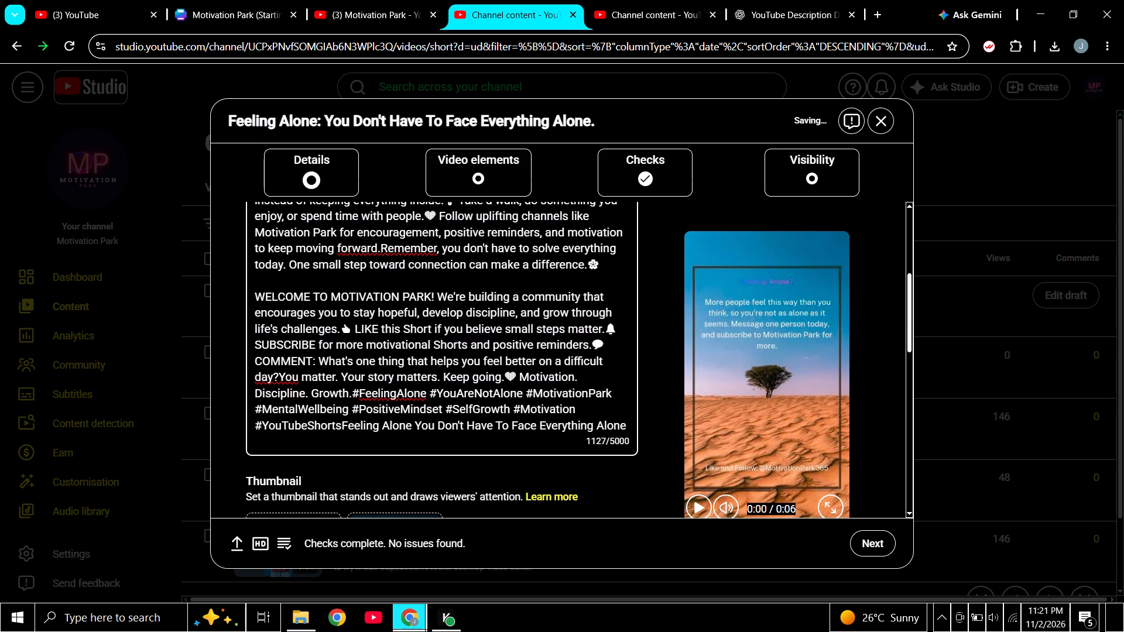
Insert a blank line in the description before the heart emoji and "Motivation. Discipline. Growth.".
{"action": "left_click", "coordinate": [507, 379]}
{"action": "key", "text": "Return"}
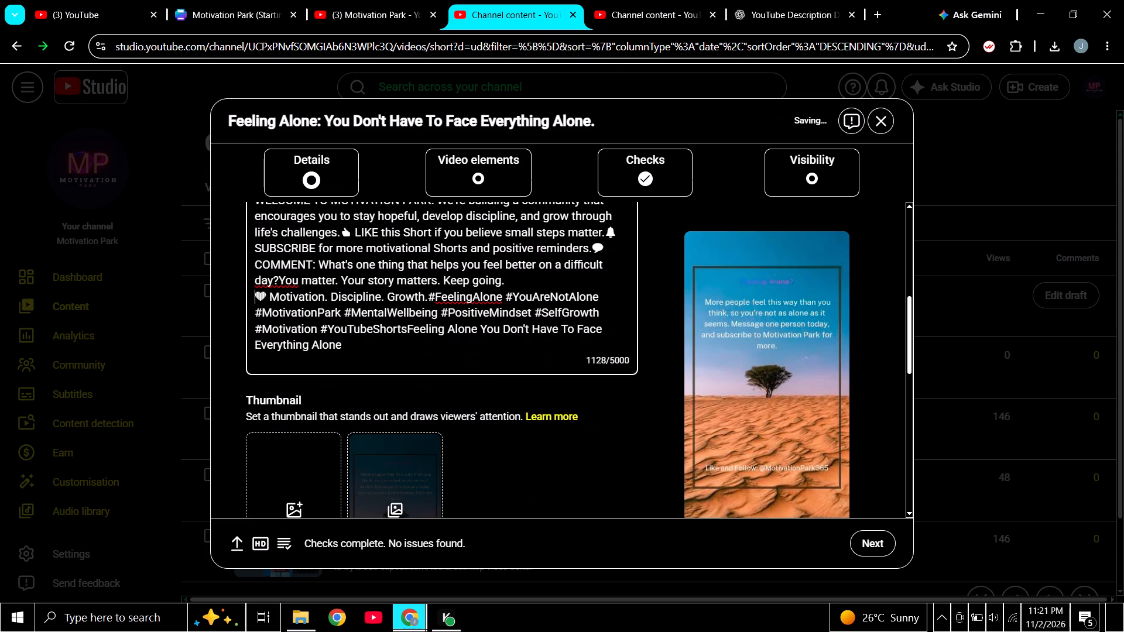
{"action": "key", "text": "Return"}
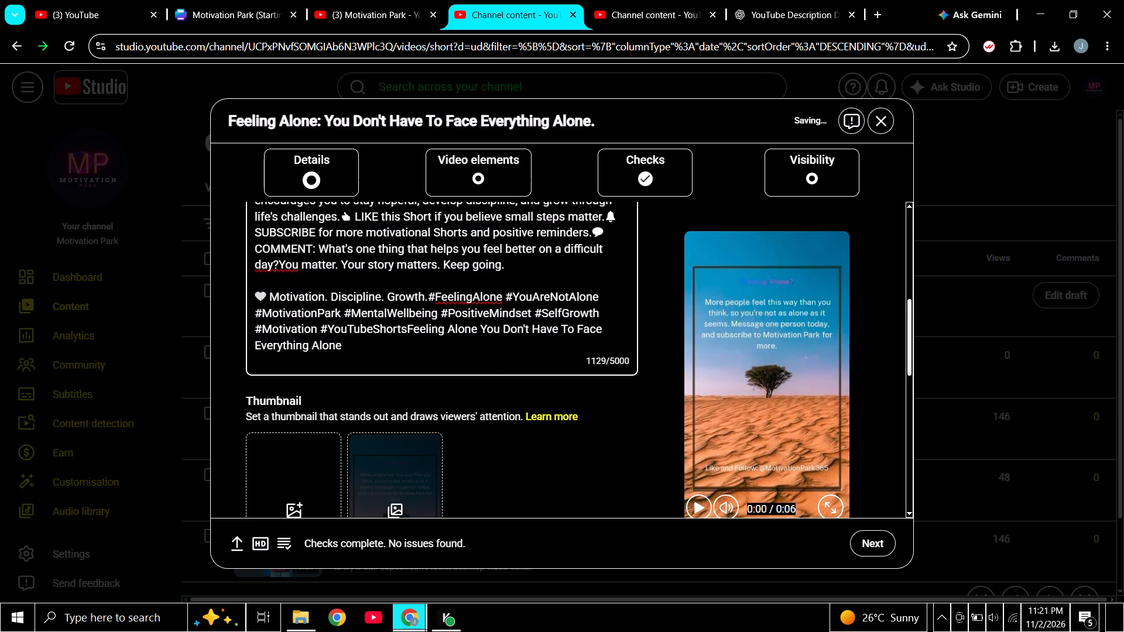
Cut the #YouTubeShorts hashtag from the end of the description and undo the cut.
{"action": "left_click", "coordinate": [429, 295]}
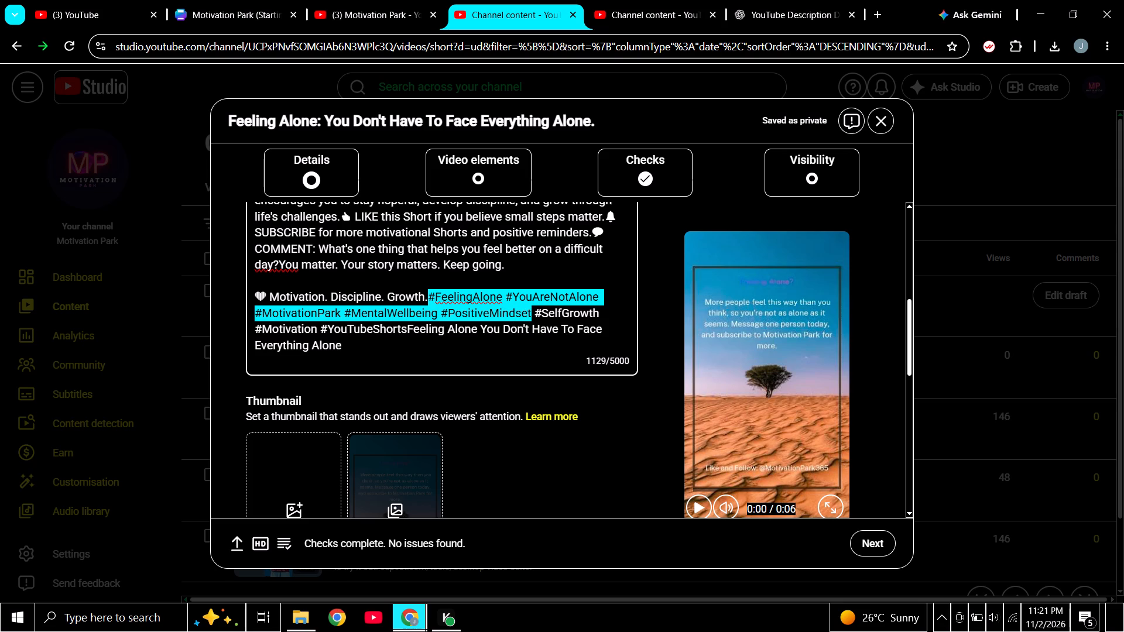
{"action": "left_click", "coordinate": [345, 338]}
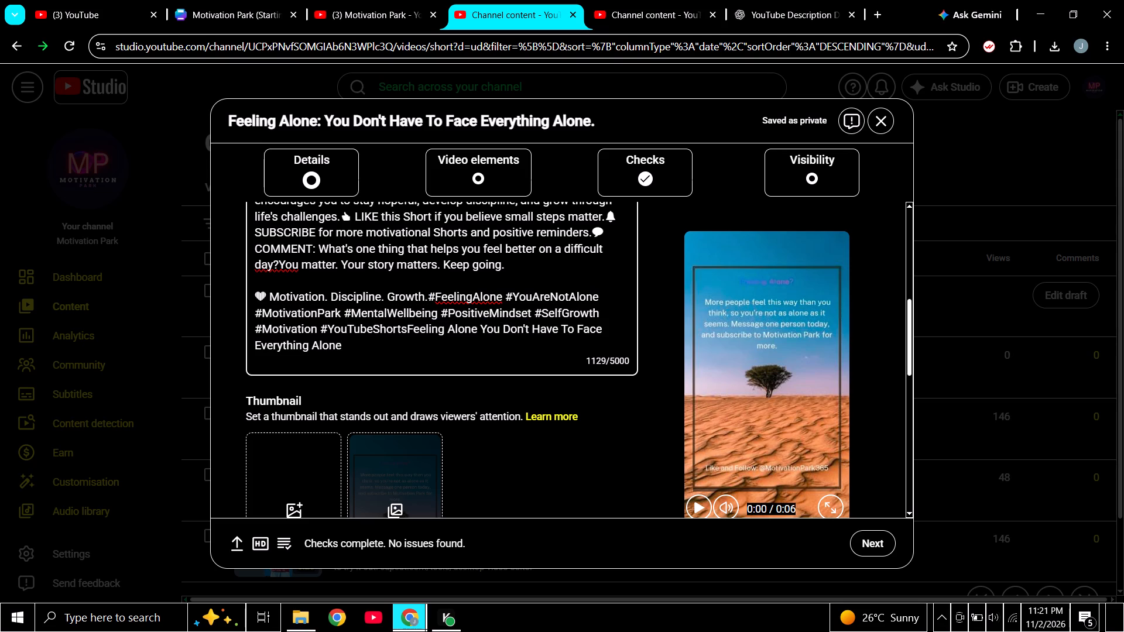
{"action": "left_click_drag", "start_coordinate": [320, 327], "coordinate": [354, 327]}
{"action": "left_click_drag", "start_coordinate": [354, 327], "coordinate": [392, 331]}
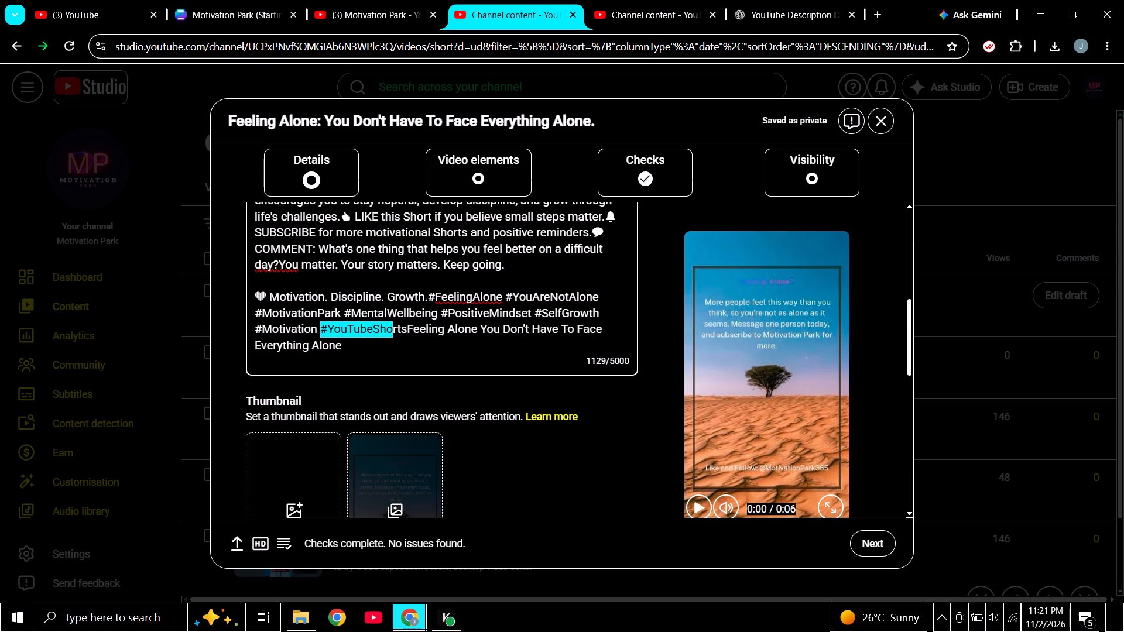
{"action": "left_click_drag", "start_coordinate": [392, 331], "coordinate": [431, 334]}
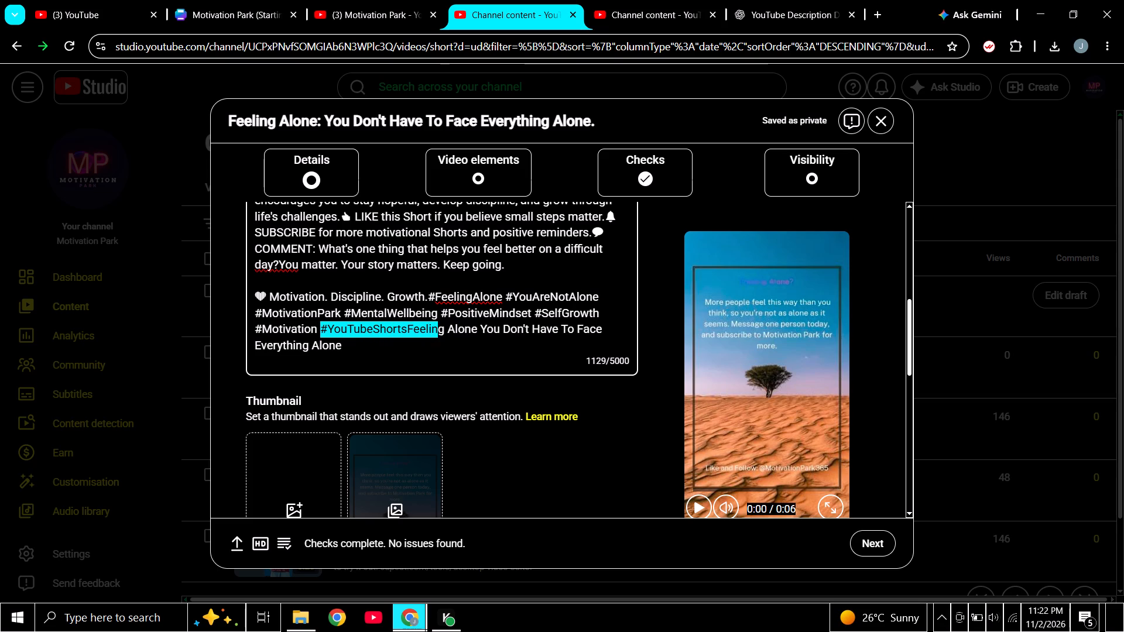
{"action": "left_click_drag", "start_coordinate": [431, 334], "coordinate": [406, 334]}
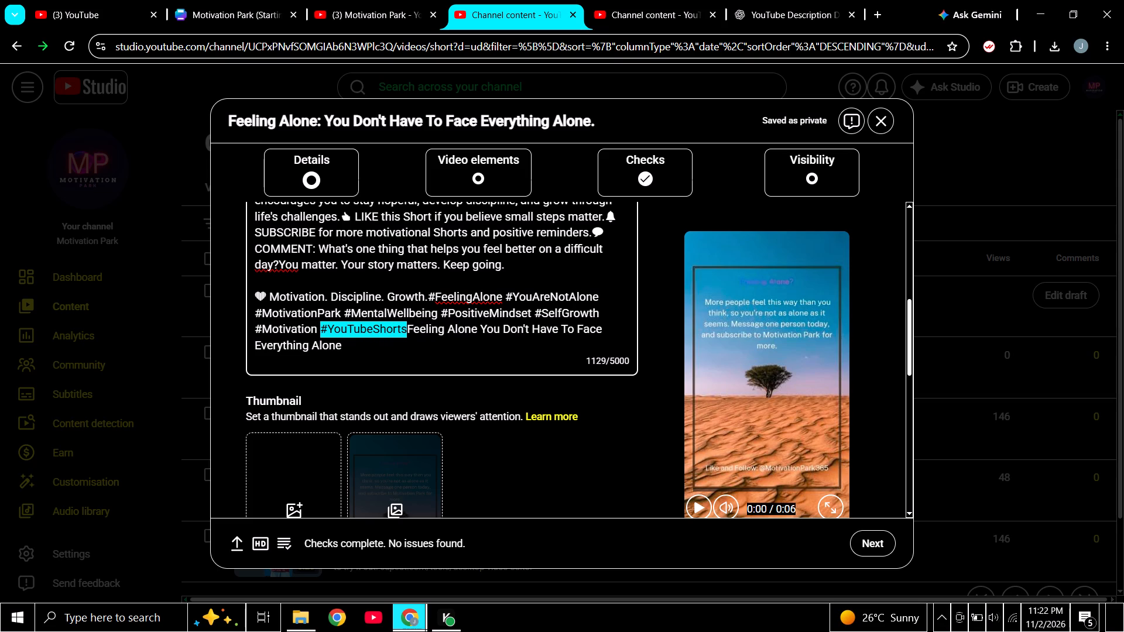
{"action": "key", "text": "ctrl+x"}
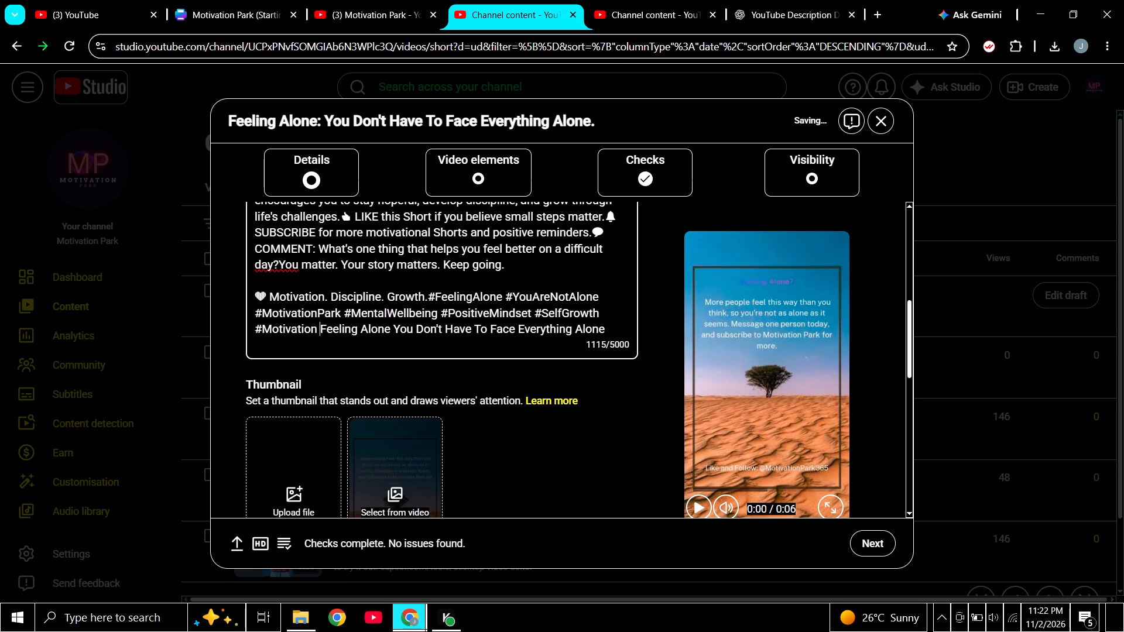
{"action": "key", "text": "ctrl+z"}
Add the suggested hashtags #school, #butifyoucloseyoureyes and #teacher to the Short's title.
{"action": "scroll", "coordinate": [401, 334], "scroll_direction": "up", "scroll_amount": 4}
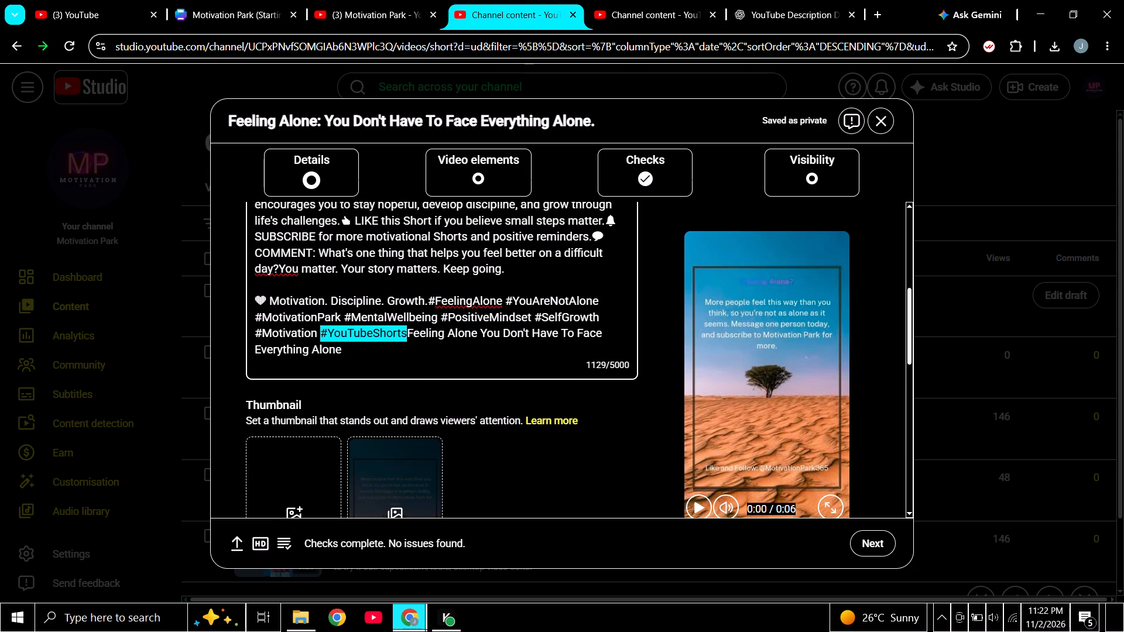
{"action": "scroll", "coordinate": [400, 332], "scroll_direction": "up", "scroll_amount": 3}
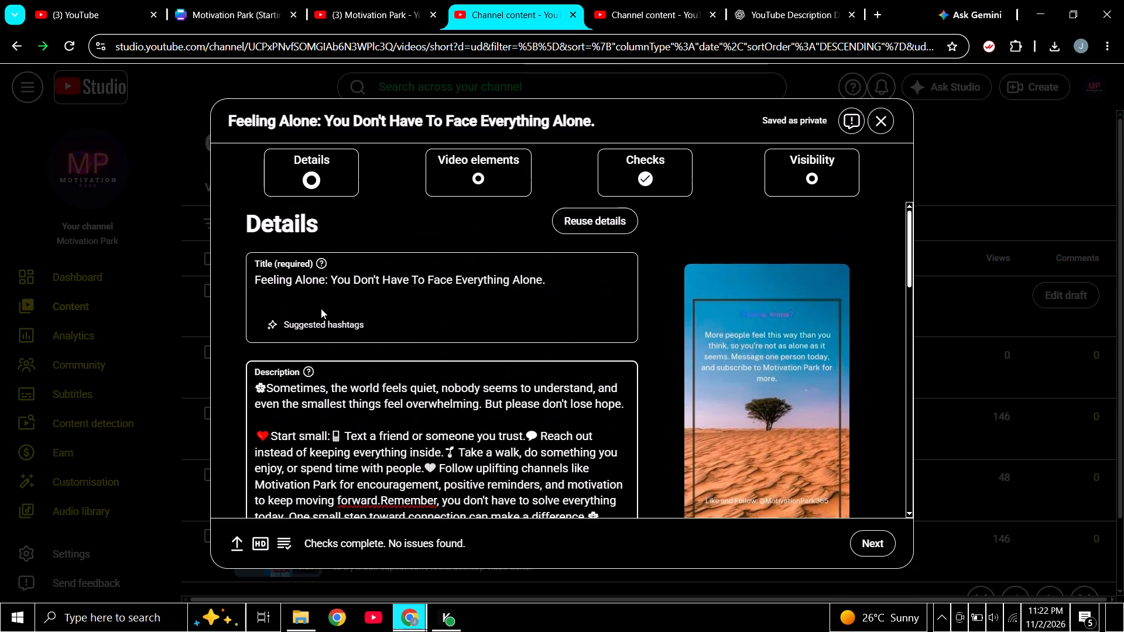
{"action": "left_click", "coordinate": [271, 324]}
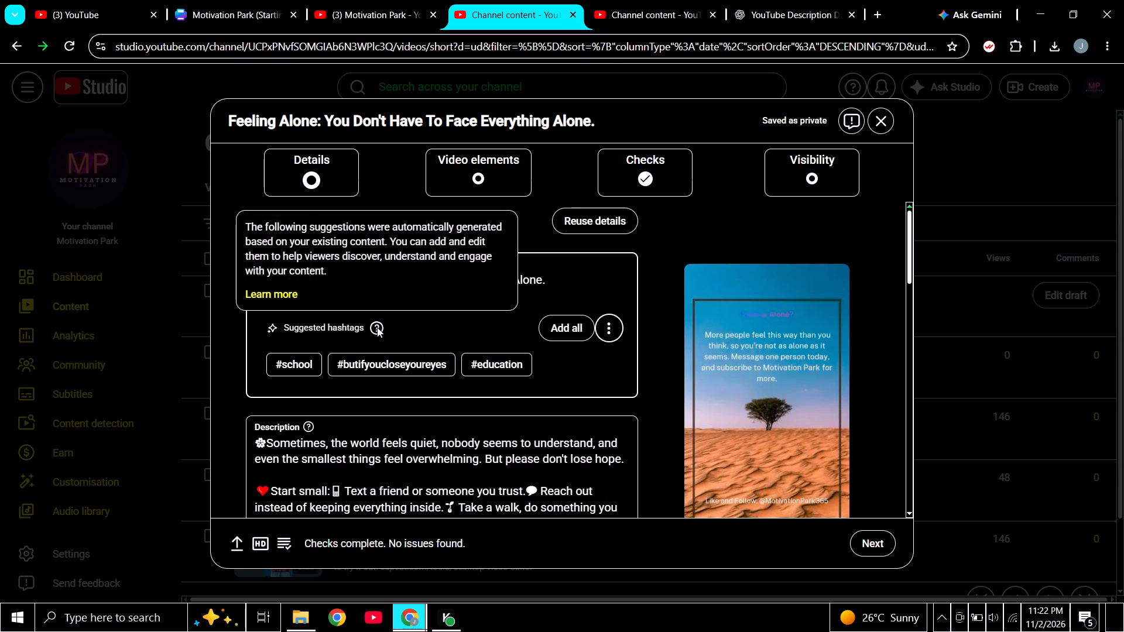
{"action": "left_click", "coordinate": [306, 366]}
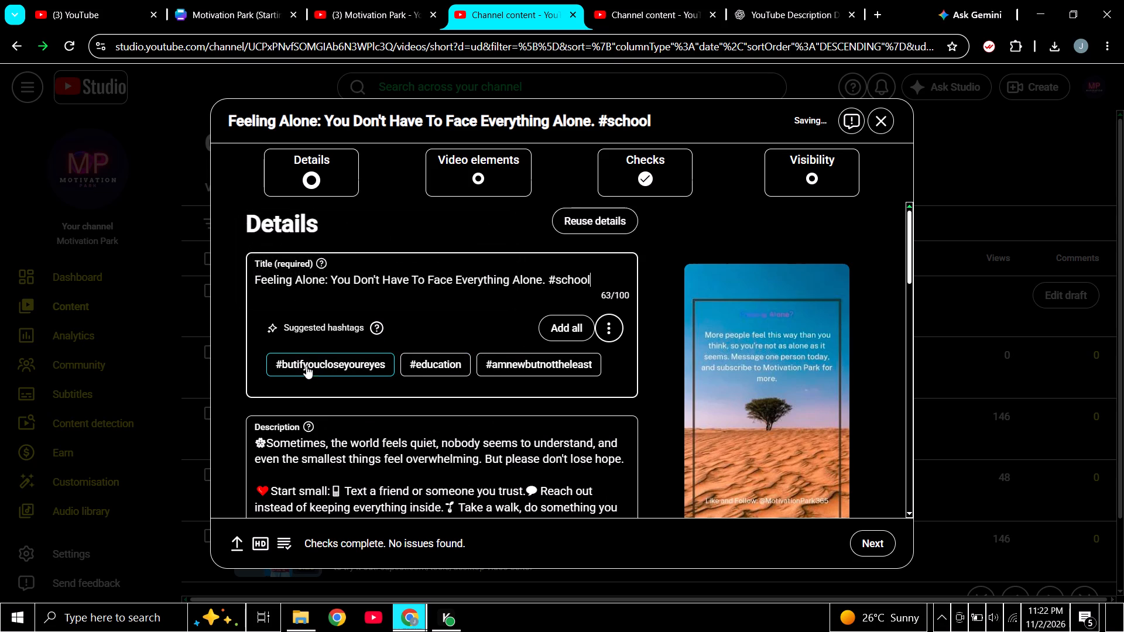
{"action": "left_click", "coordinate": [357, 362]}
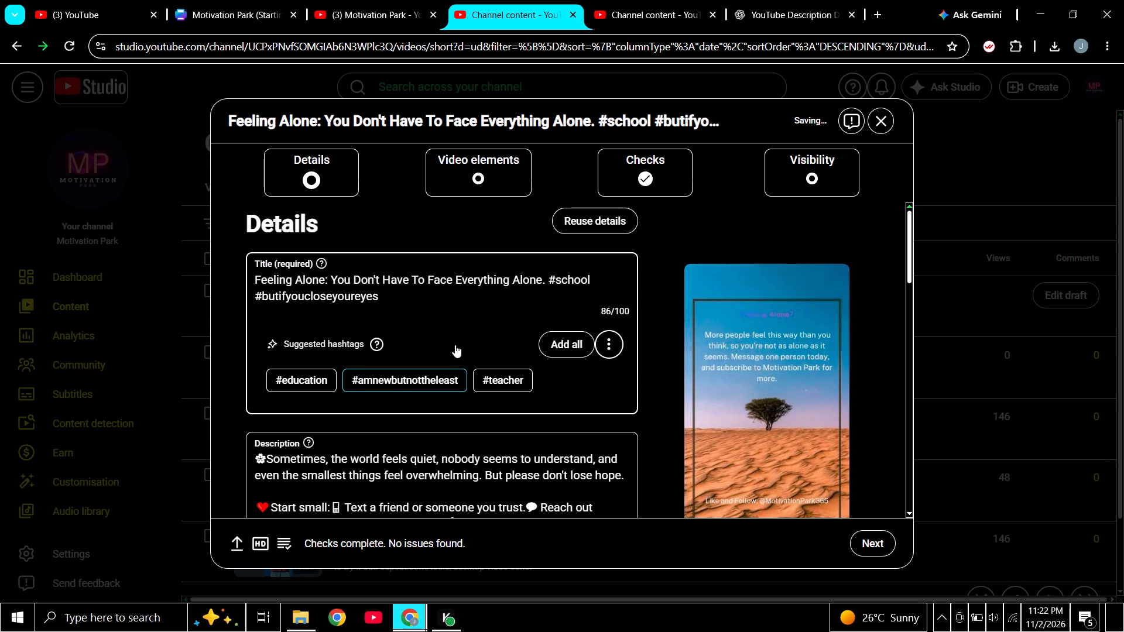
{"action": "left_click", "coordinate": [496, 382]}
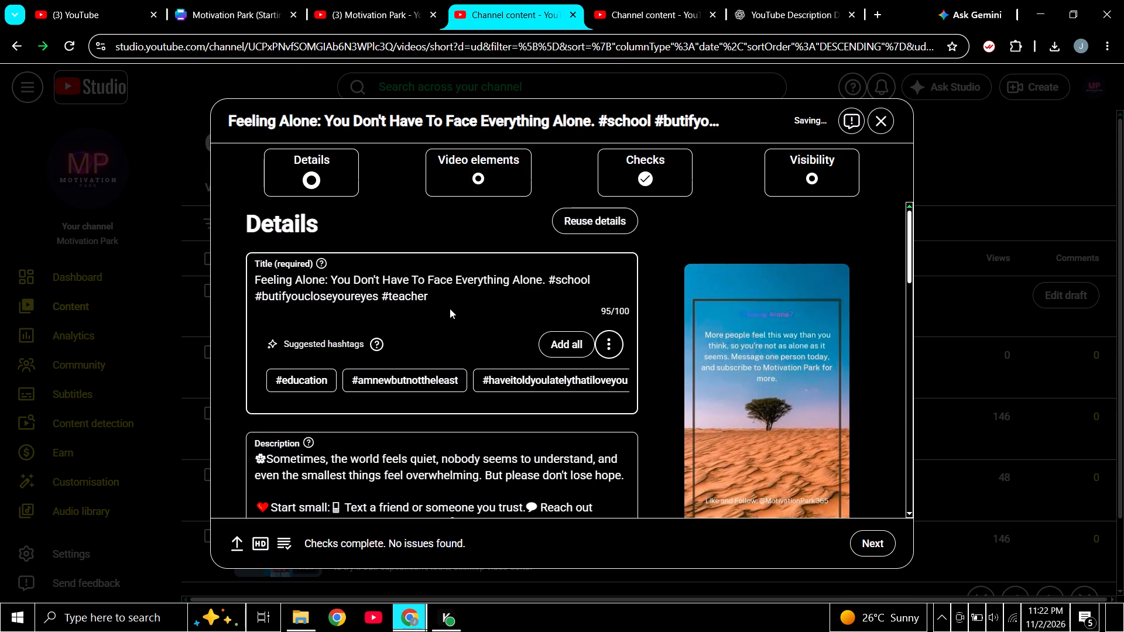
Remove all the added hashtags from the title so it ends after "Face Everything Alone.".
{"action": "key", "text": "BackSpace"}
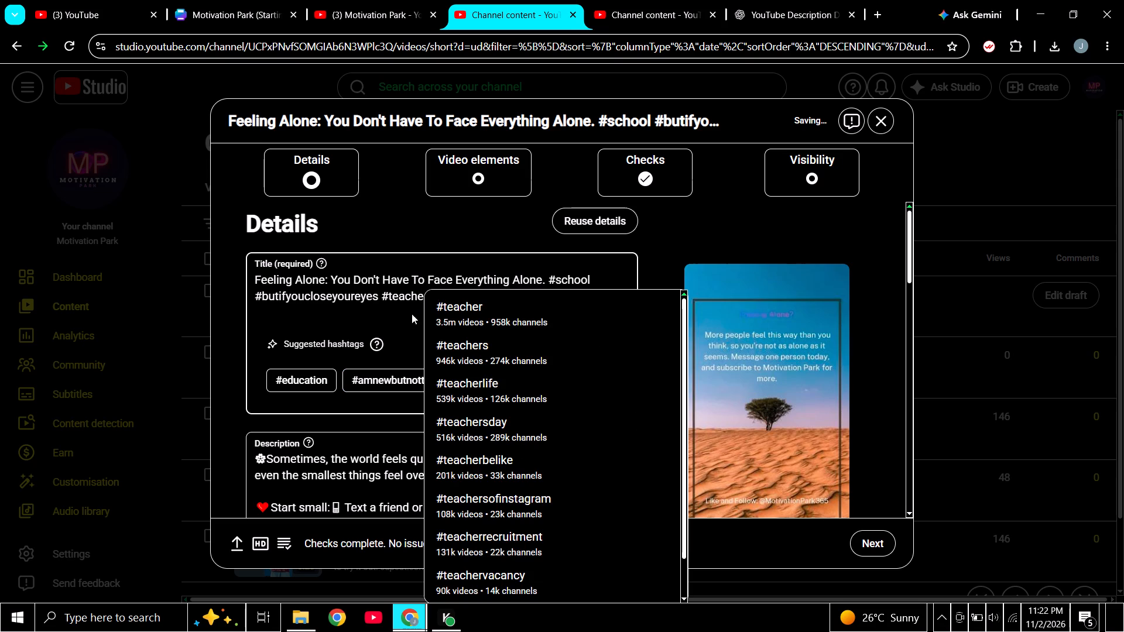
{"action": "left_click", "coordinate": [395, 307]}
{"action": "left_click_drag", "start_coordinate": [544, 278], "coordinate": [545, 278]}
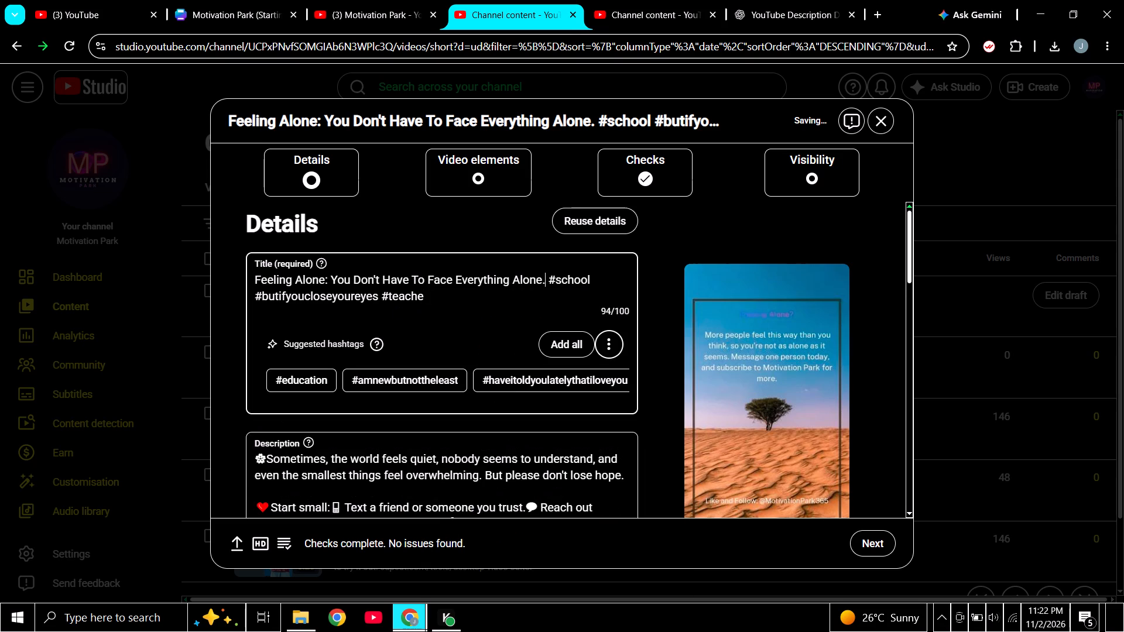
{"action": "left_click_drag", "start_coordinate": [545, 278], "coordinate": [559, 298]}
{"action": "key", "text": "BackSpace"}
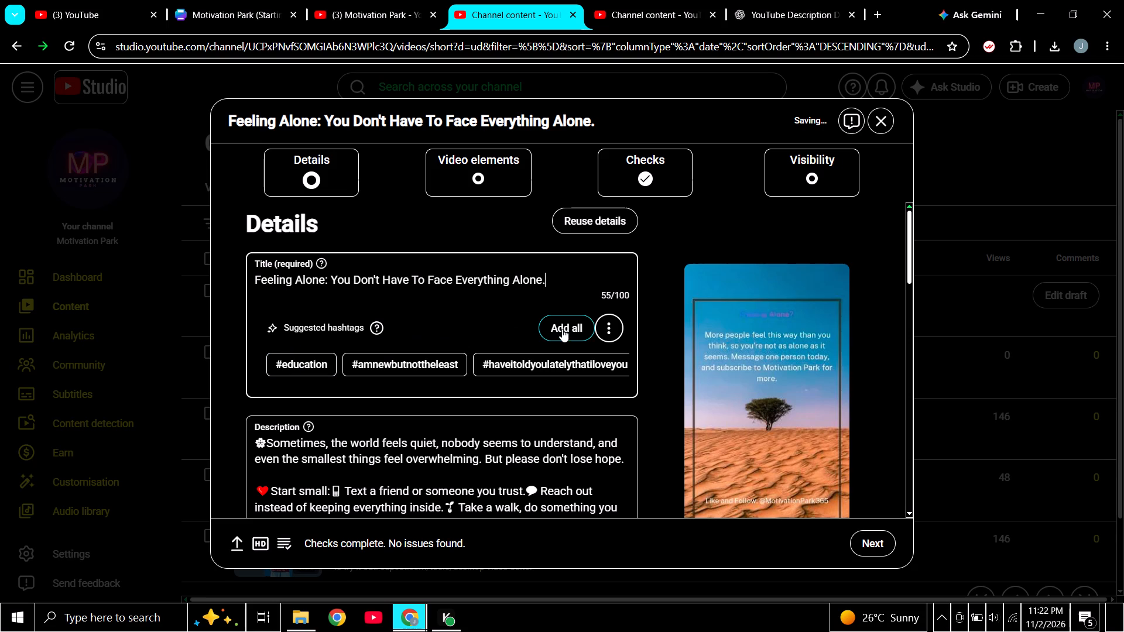
Upload the PNG "Feeling Alone_You Don't Have To Face Everything Alone" from Downloads as the Short's thumbnail.
{"action": "scroll", "coordinate": [368, 321], "scroll_direction": "down", "scroll_amount": 1}
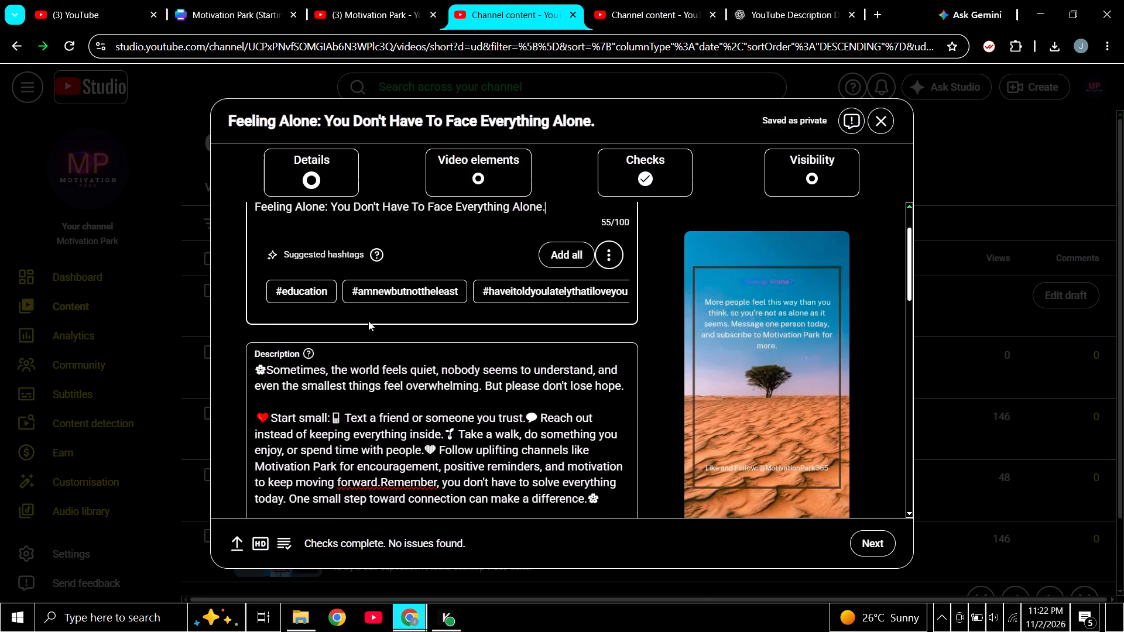
{"action": "scroll", "coordinate": [368, 321], "scroll_direction": "down", "scroll_amount": 7}
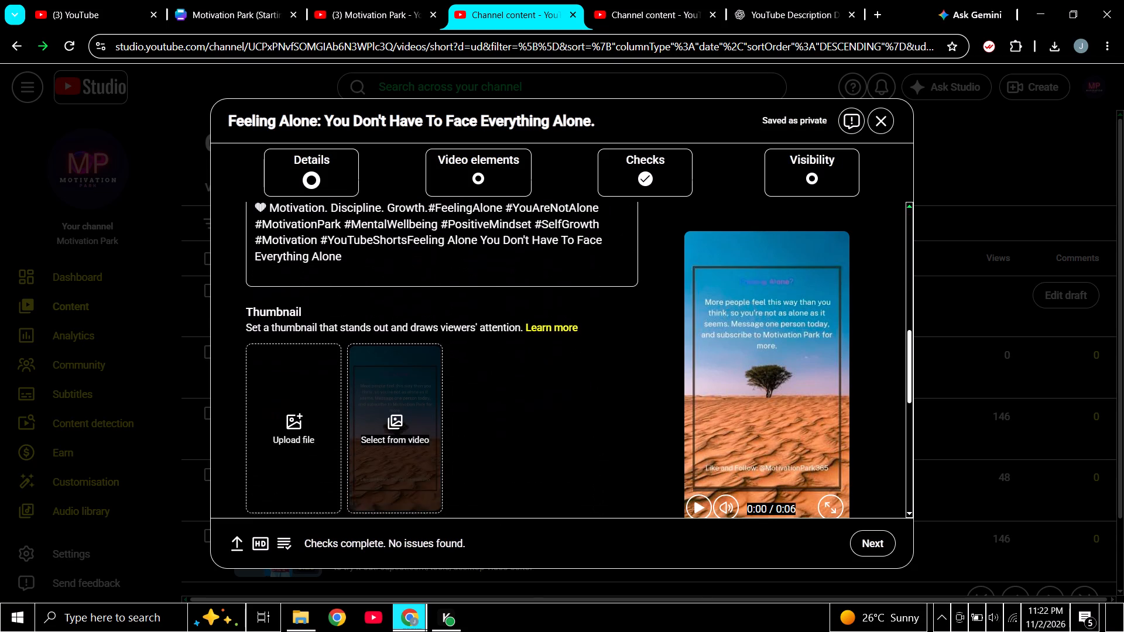
{"action": "left_click", "coordinate": [280, 351]}
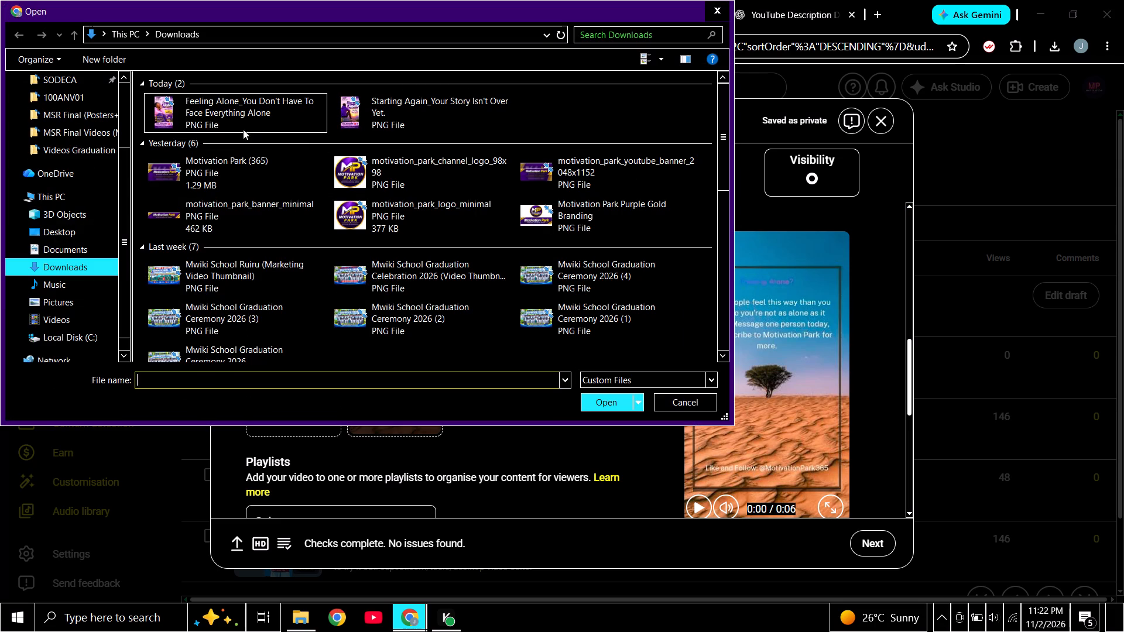
{"action": "left_click", "coordinate": [238, 116]}
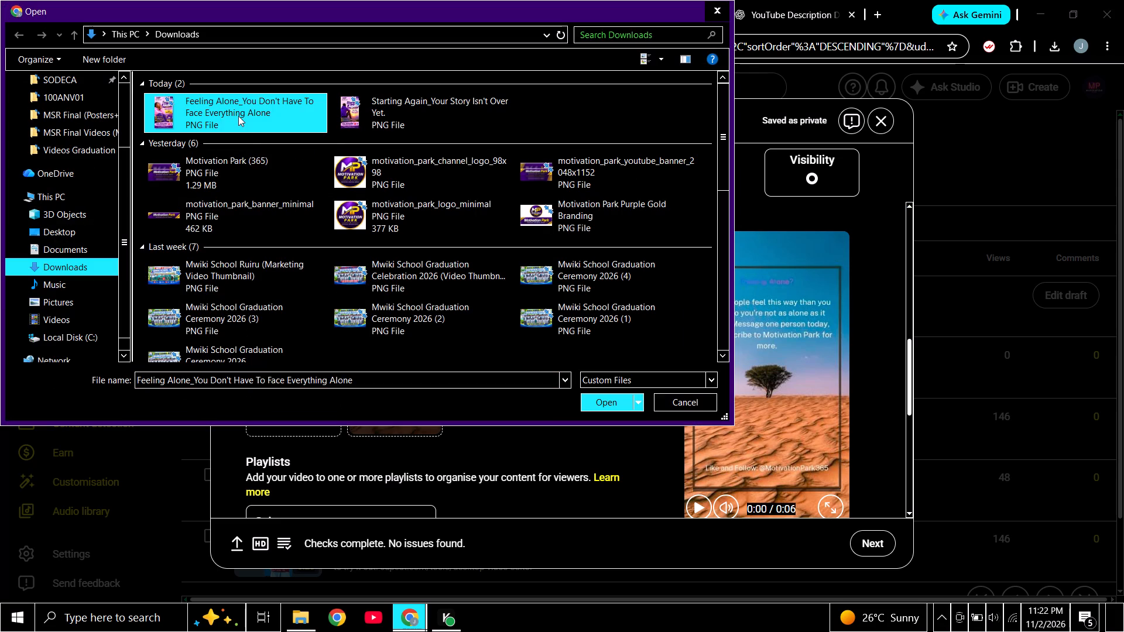
{"action": "left_click", "coordinate": [615, 404]}
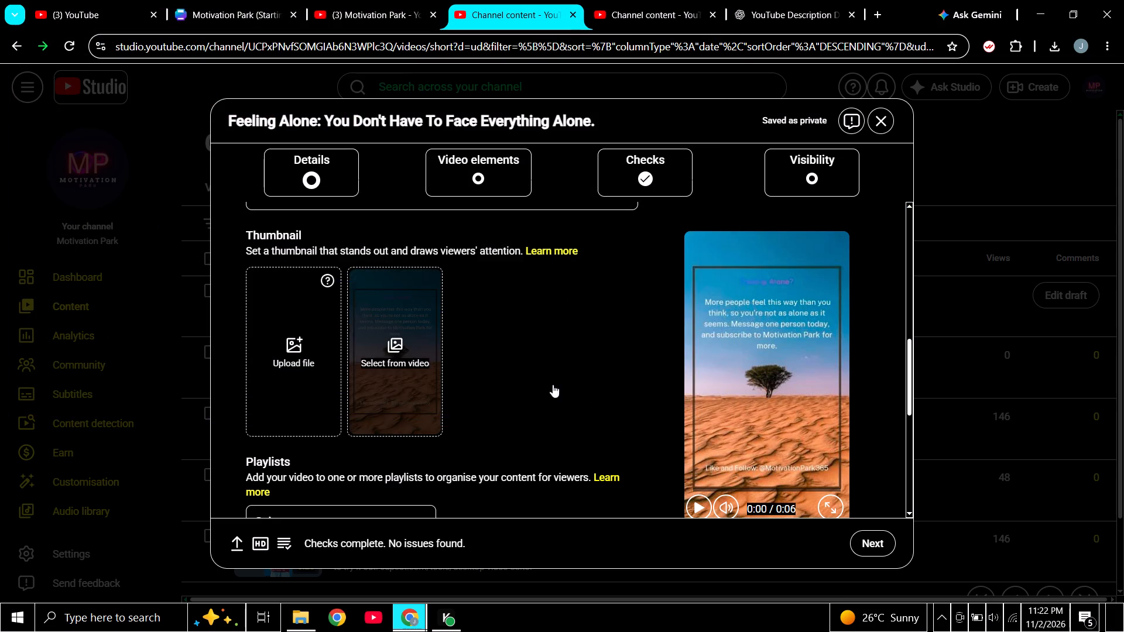
{"action": "scroll", "coordinate": [486, 320], "scroll_direction": "down", "scroll_amount": 2}
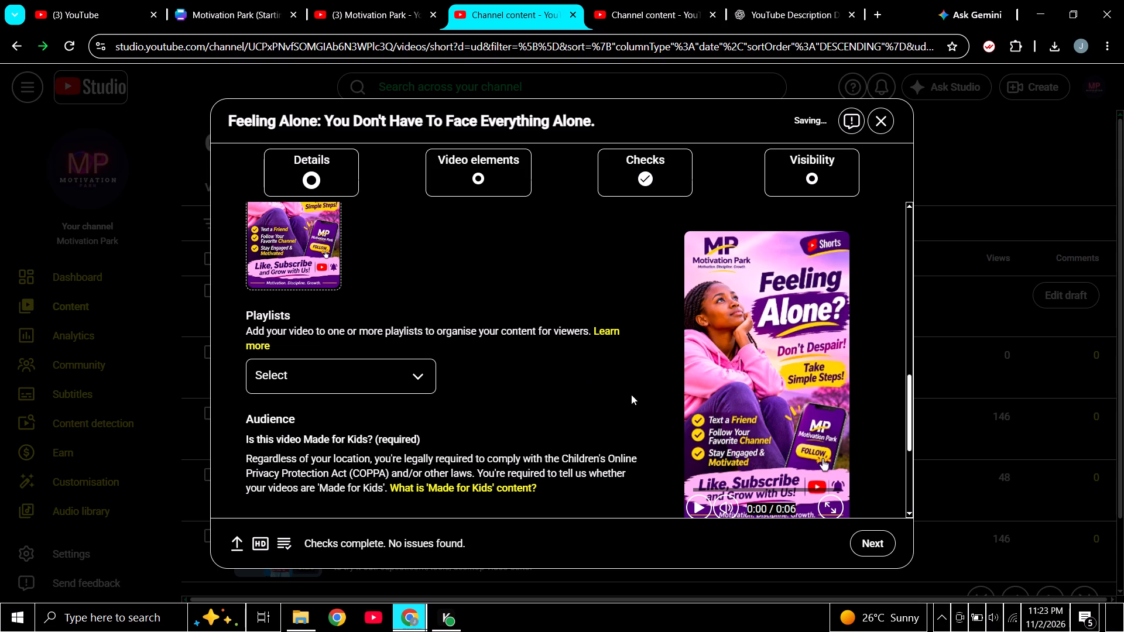
{"action": "scroll", "coordinate": [435, 310], "scroll_direction": "up", "scroll_amount": 2}
Set the audience to "No, it's not Made for Kids" and continue to the Video elements stage.
{"action": "scroll", "coordinate": [435, 308], "scroll_direction": "down", "scroll_amount": 3}
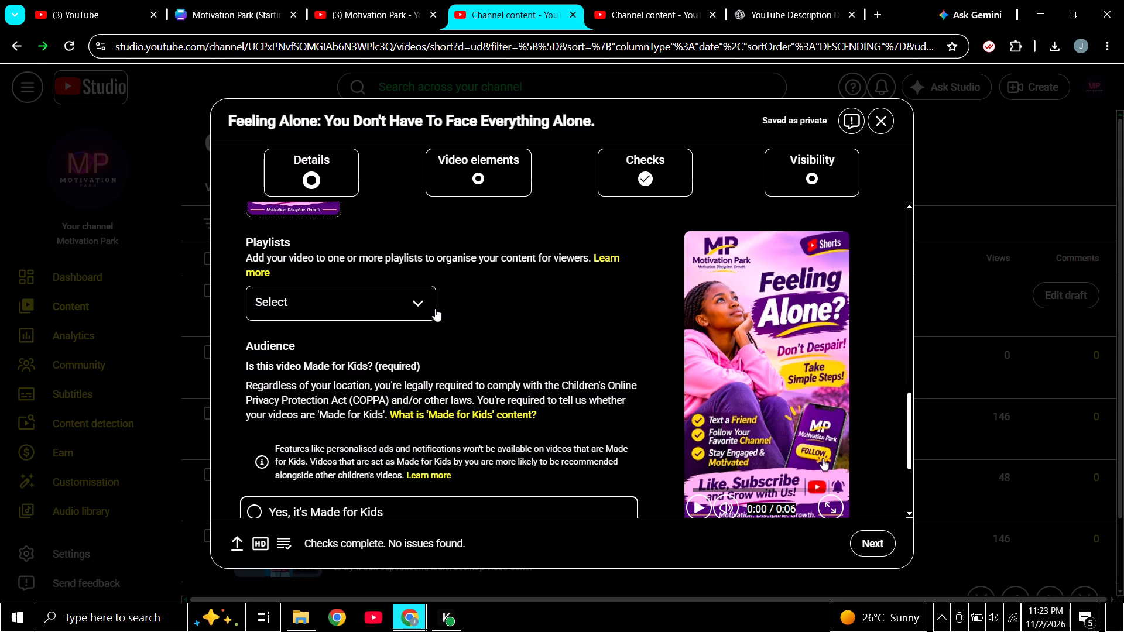
{"action": "scroll", "coordinate": [429, 347], "scroll_direction": "down", "scroll_amount": 2}
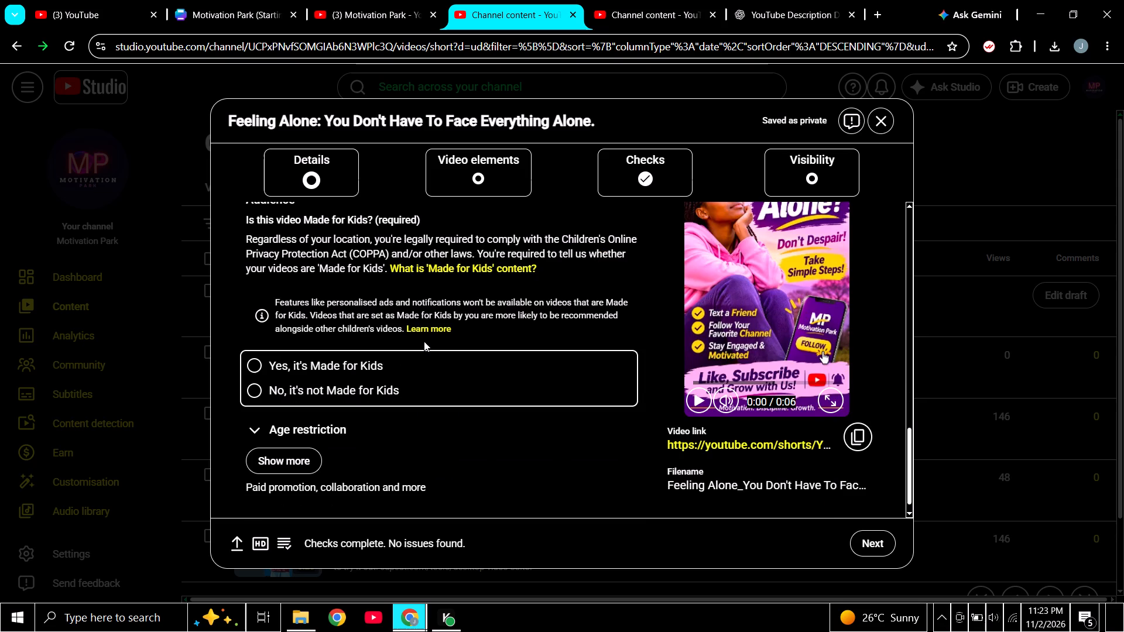
{"action": "left_click", "coordinate": [260, 394]}
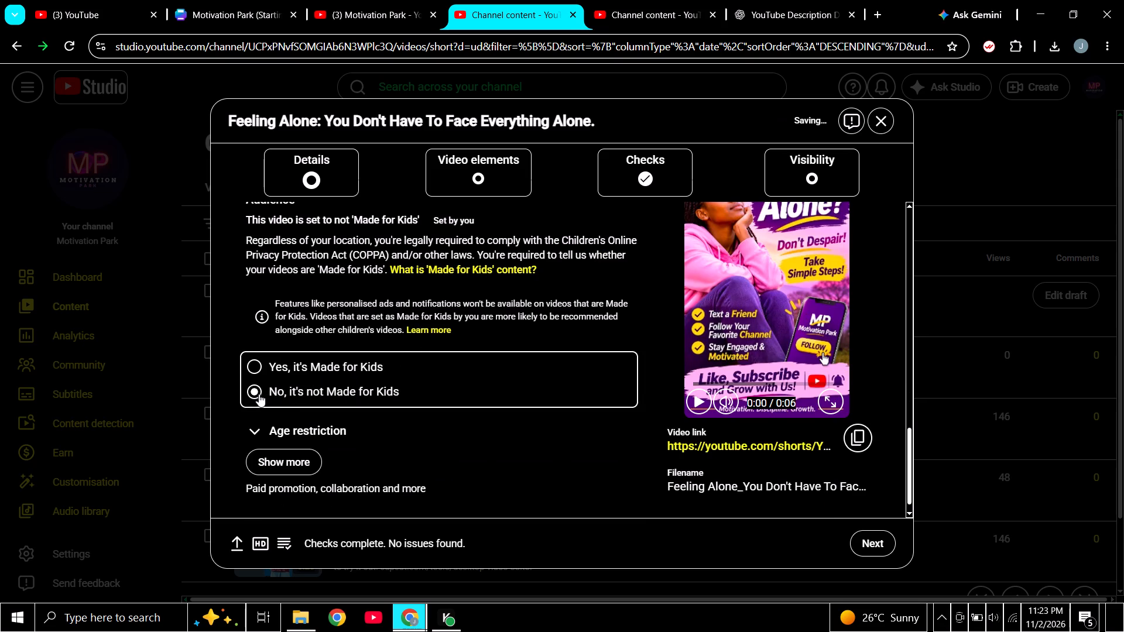
{"action": "scroll", "coordinate": [443, 413], "scroll_direction": "down", "scroll_amount": 3}
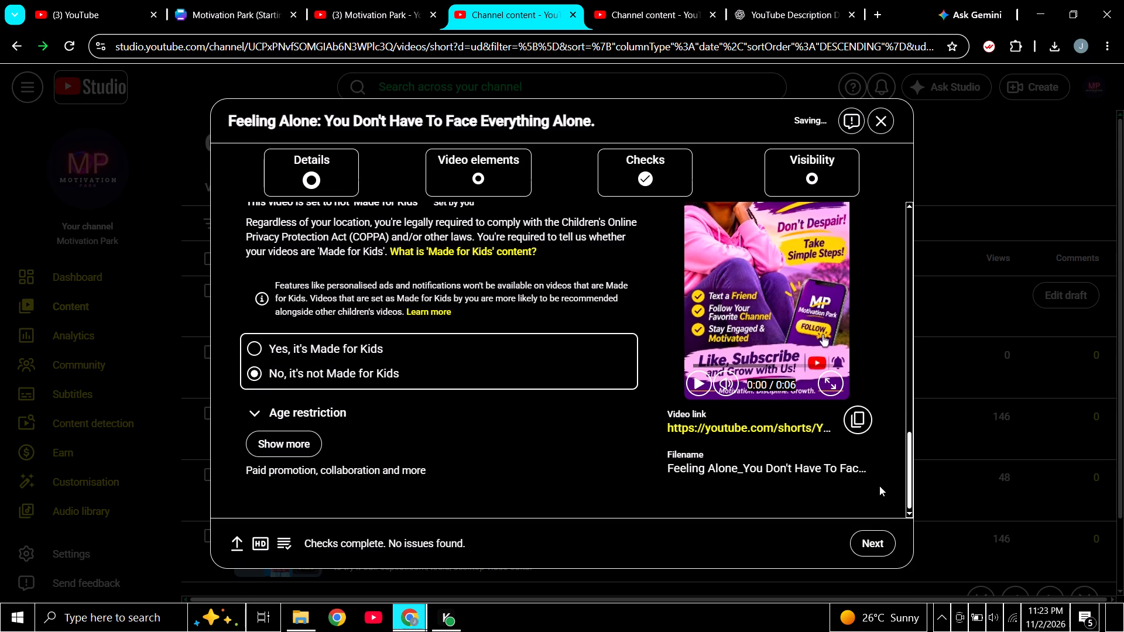
{"action": "left_click", "coordinate": [870, 541]}
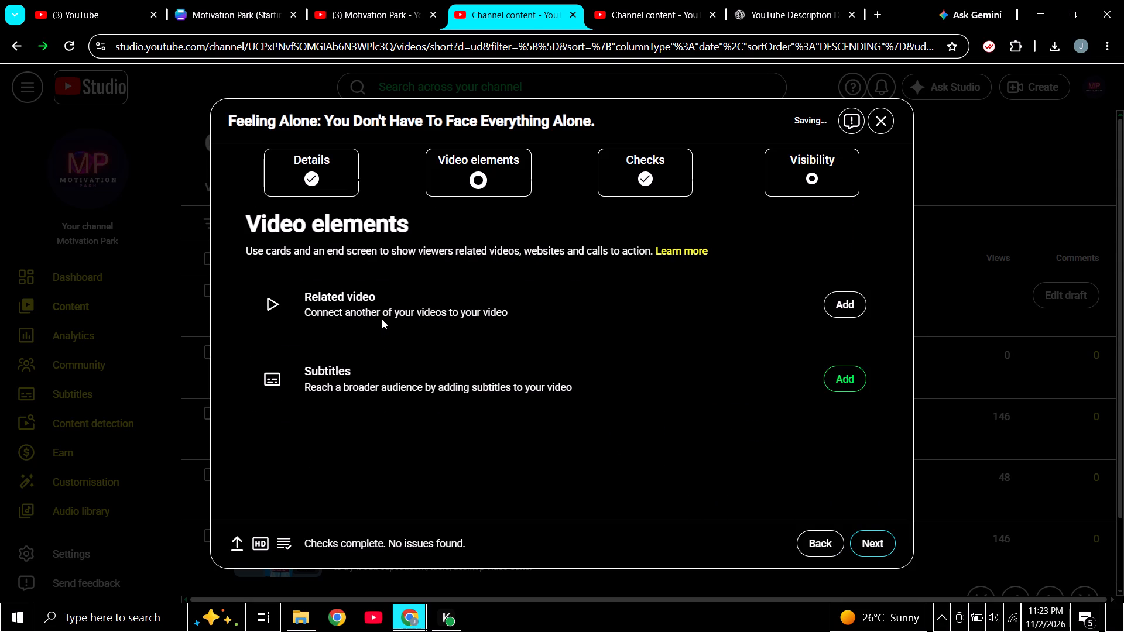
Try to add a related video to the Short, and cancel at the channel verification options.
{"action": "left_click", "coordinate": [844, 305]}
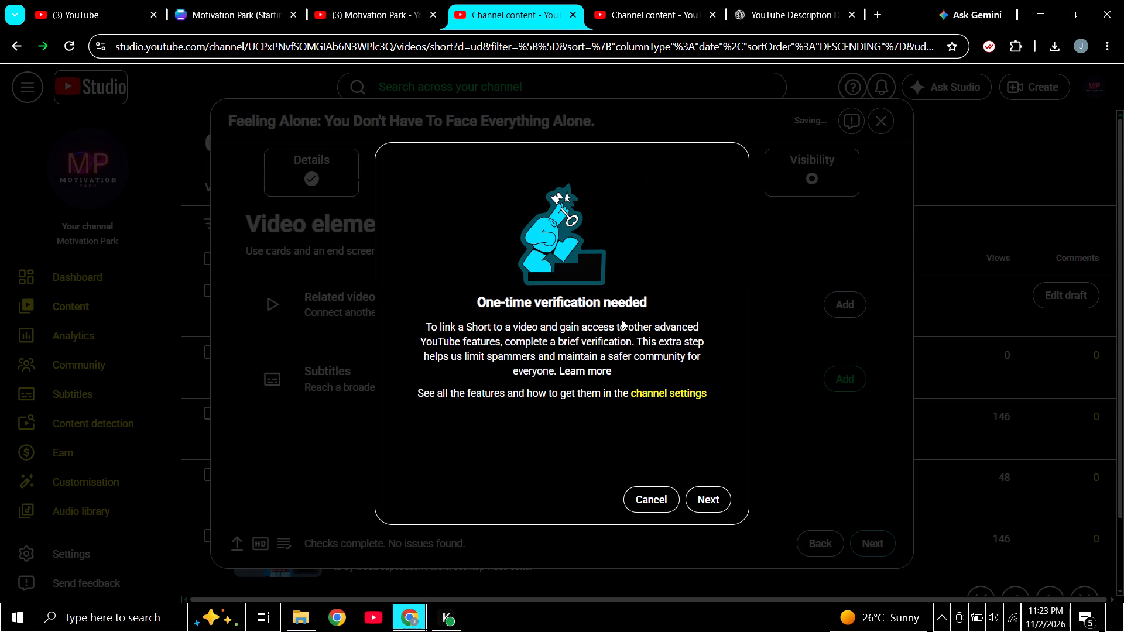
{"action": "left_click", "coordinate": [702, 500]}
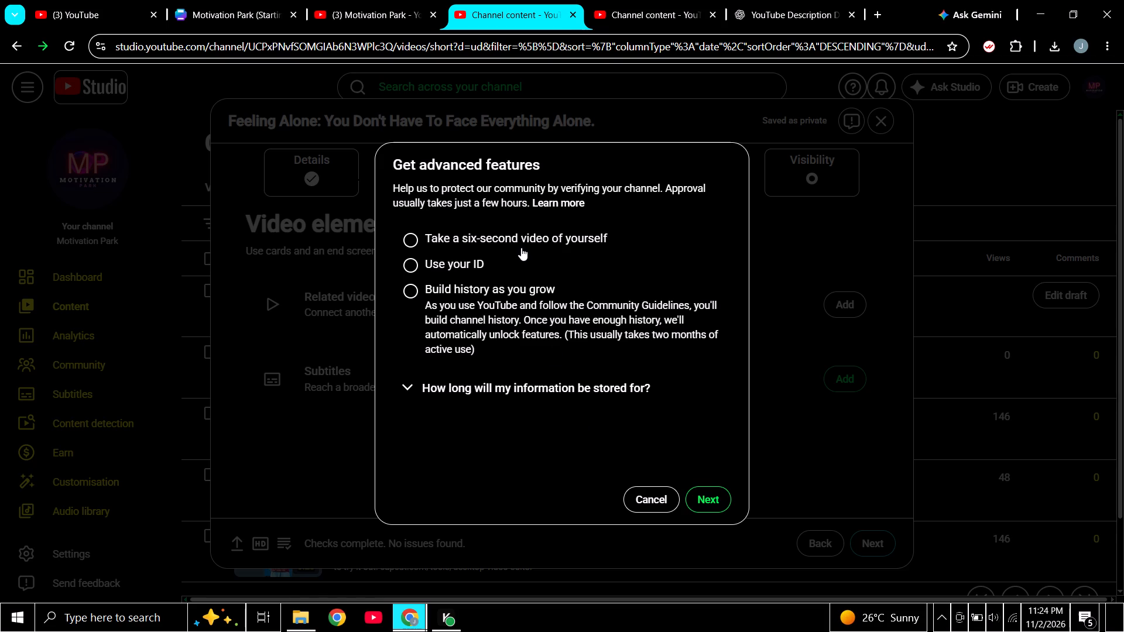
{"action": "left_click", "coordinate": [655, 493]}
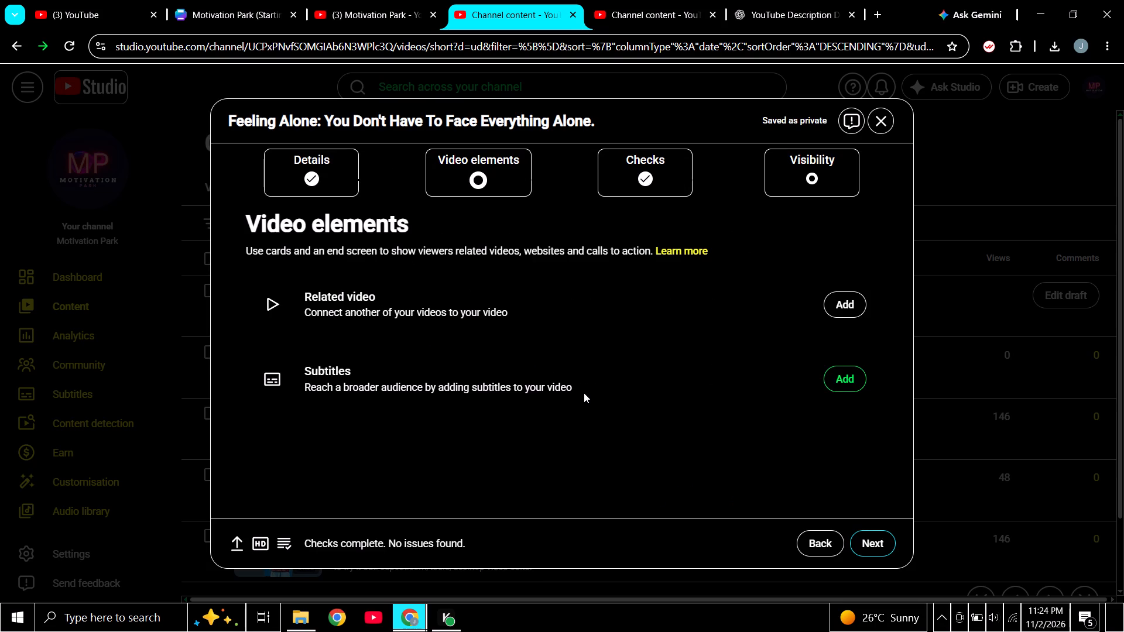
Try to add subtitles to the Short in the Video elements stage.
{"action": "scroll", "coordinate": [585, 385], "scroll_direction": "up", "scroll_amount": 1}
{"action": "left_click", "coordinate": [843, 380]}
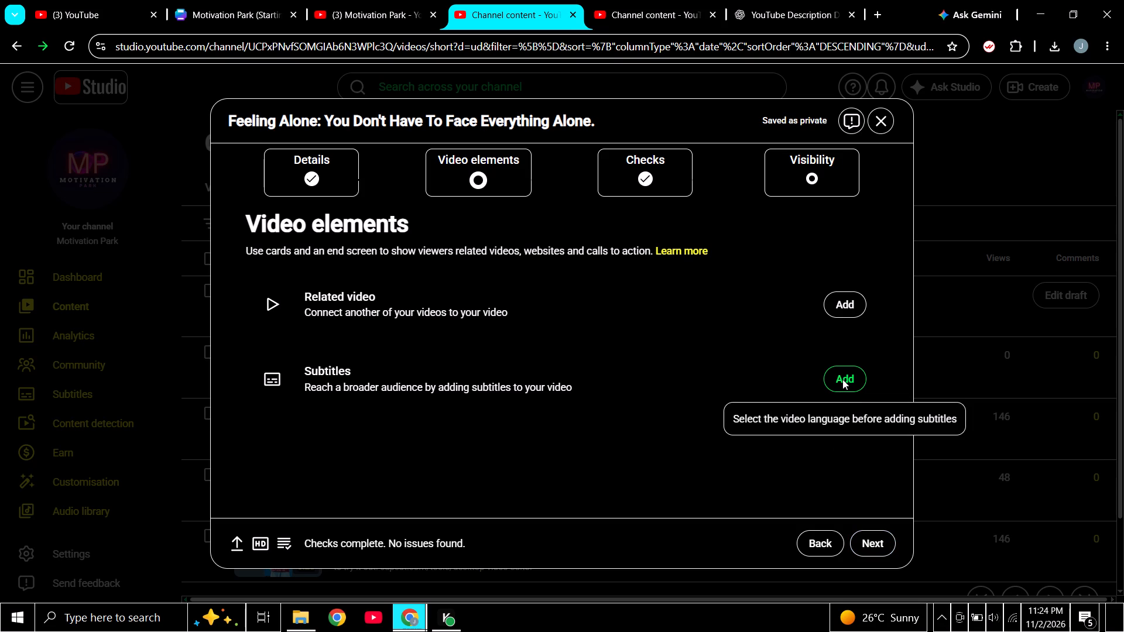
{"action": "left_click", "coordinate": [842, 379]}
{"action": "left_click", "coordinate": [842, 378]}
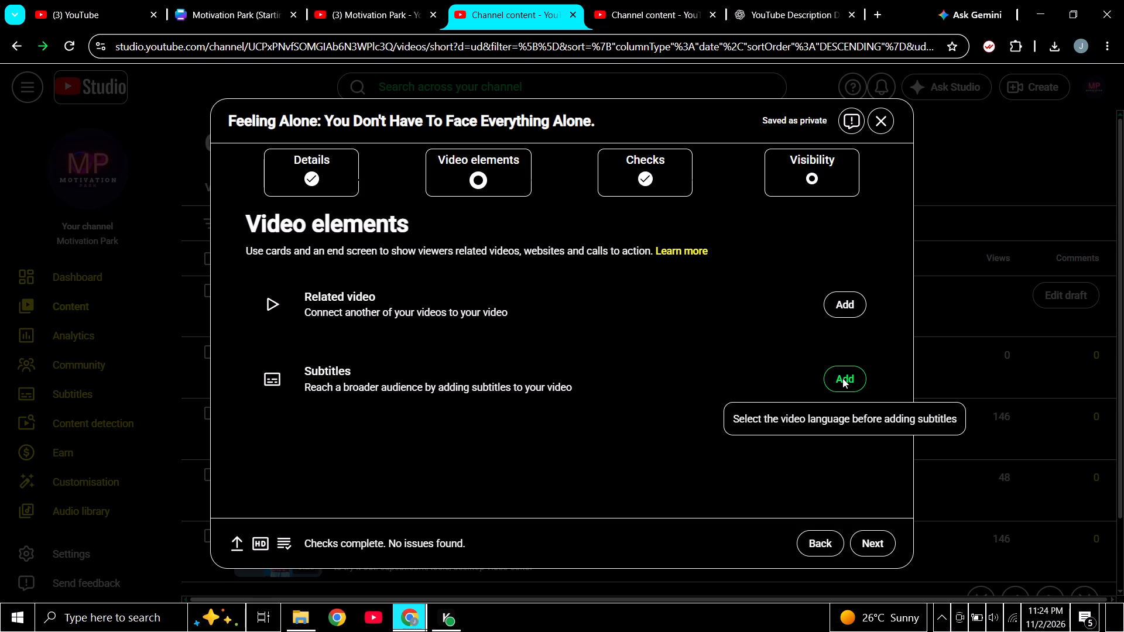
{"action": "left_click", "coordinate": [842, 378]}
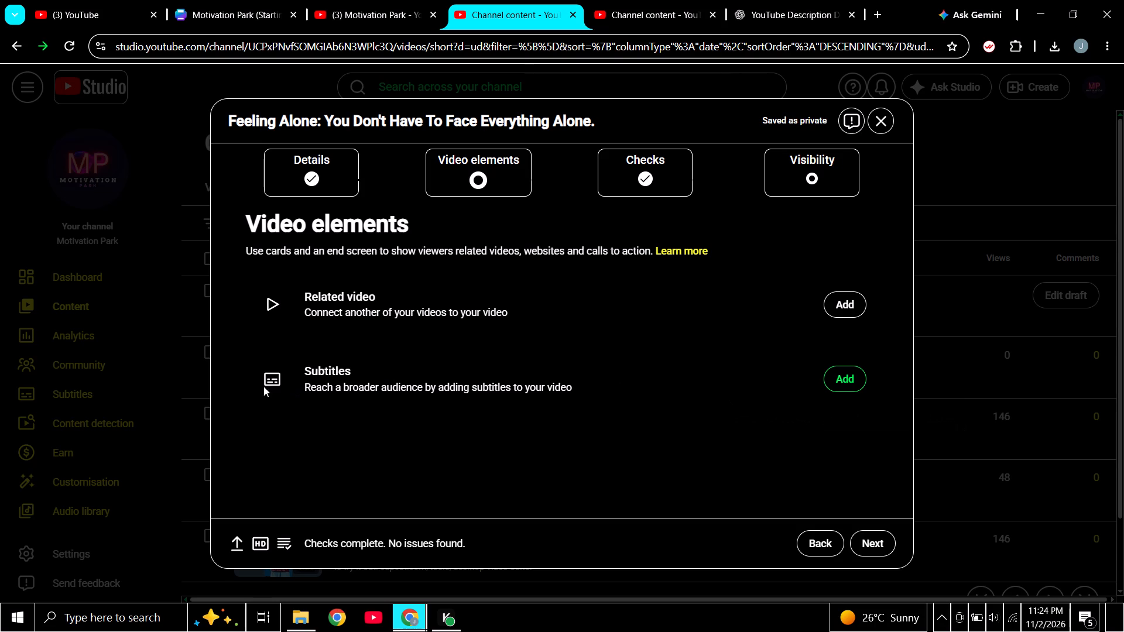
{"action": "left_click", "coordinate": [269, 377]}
Continue past the Checks stage, set the Short's visibility to Private and save it.
{"action": "left_click", "coordinate": [877, 544]}
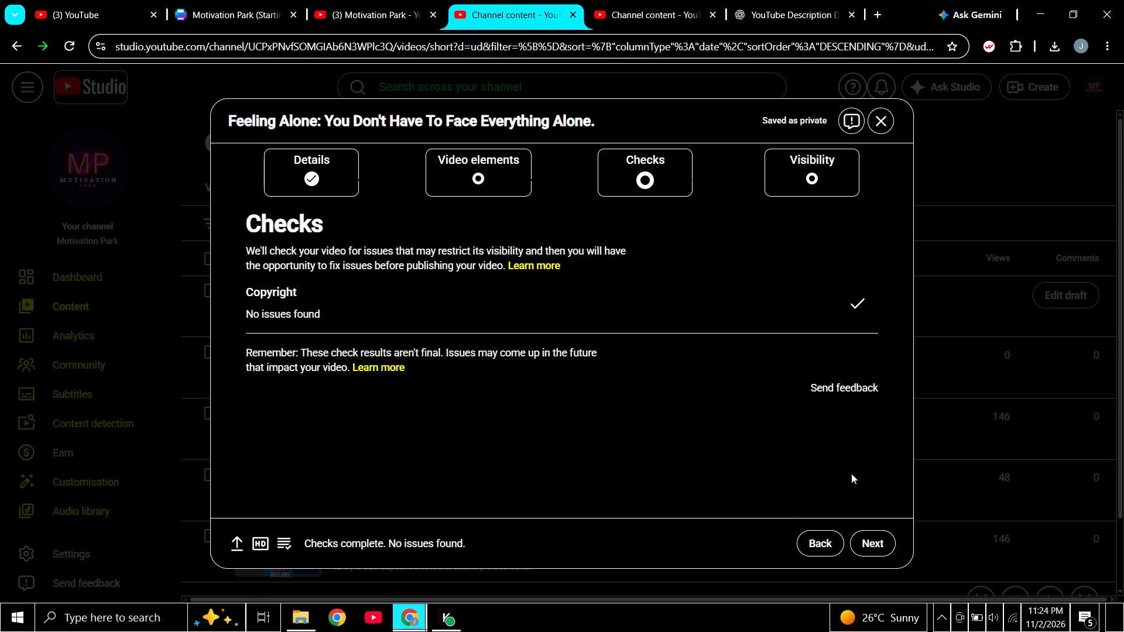
{"action": "left_click", "coordinate": [874, 542]}
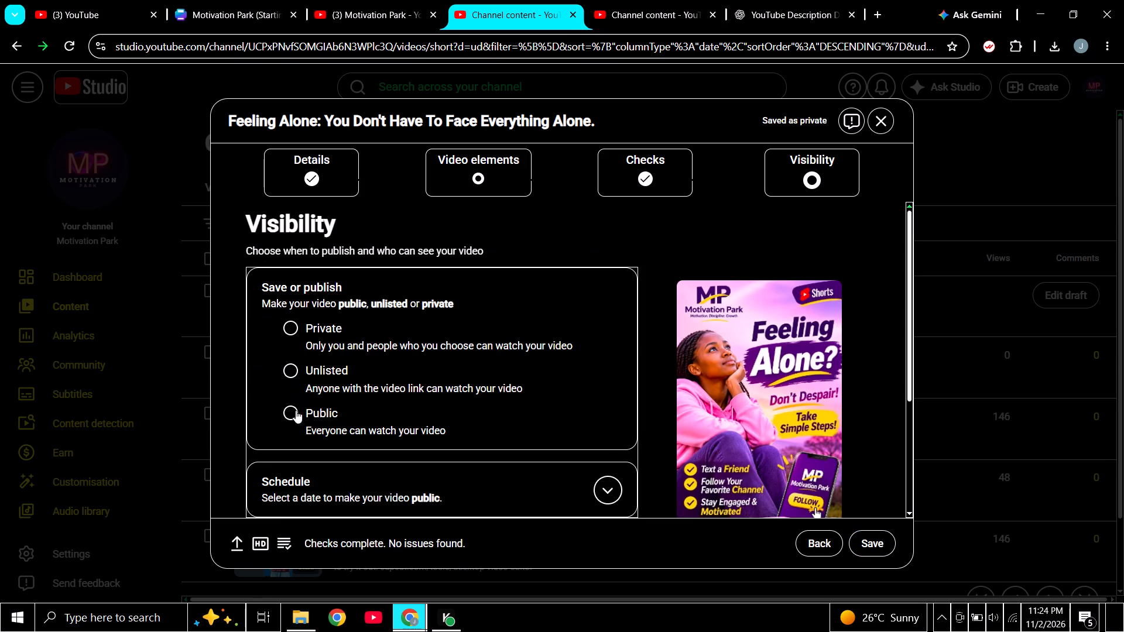
{"action": "left_click", "coordinate": [292, 328]}
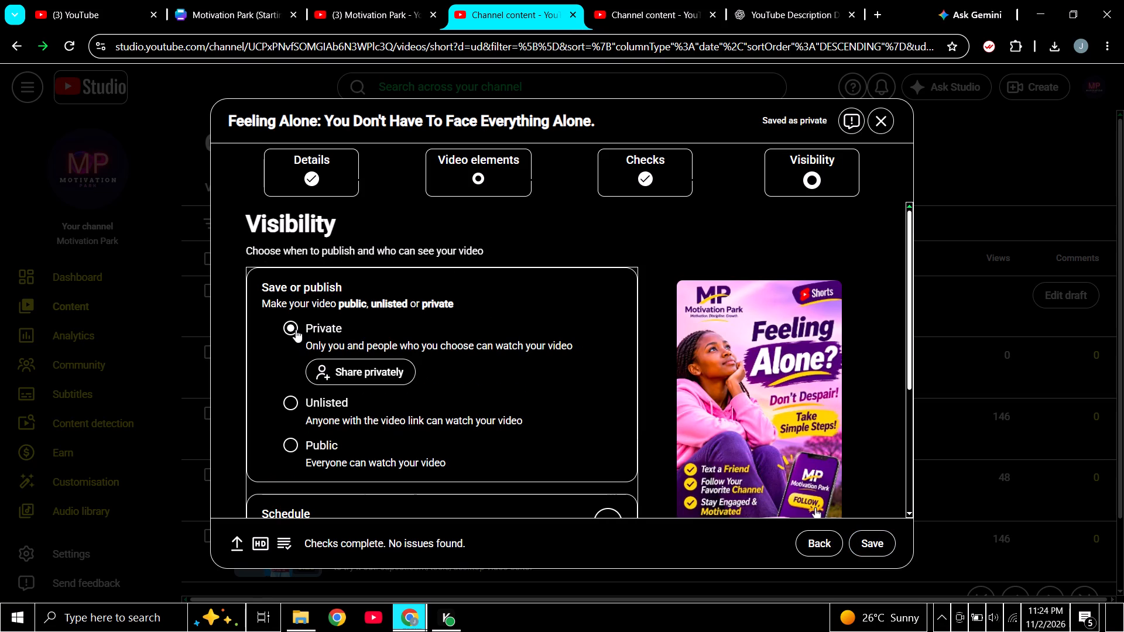
{"action": "scroll", "coordinate": [494, 372], "scroll_direction": "down", "scroll_amount": 3}
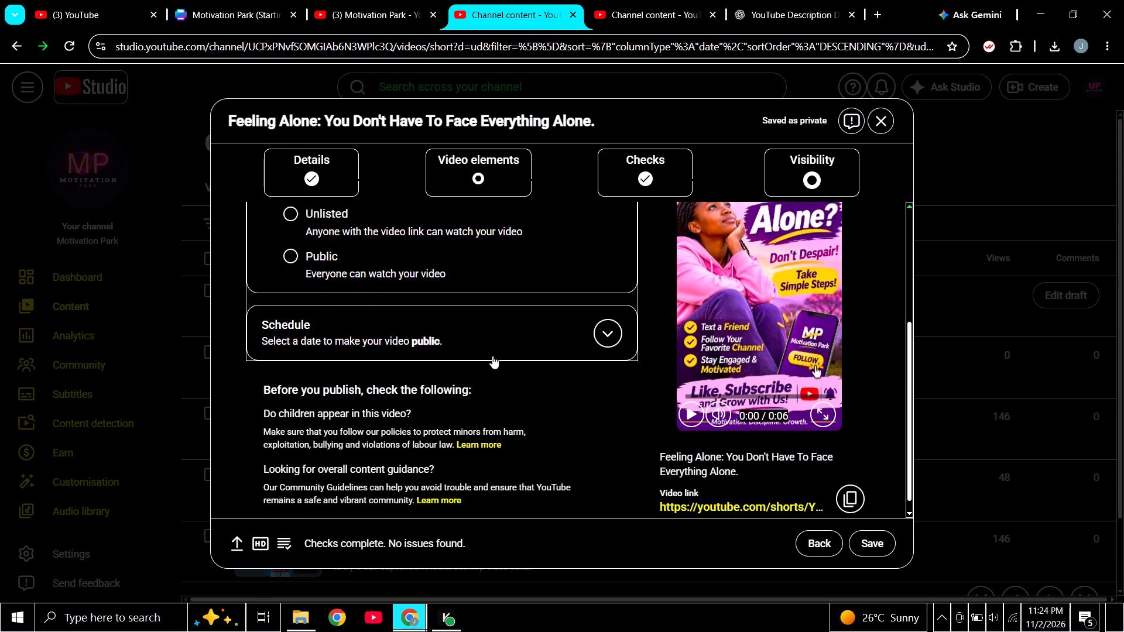
{"action": "scroll", "coordinate": [492, 356], "scroll_direction": "down", "scroll_amount": 1}
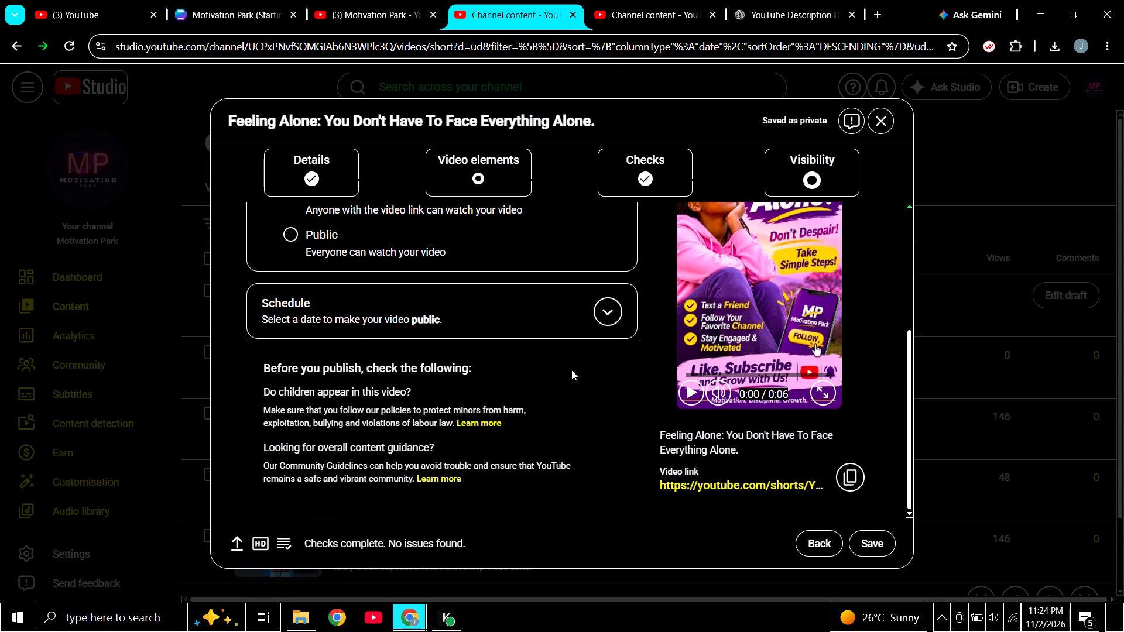
{"action": "left_click", "coordinate": [872, 542]}
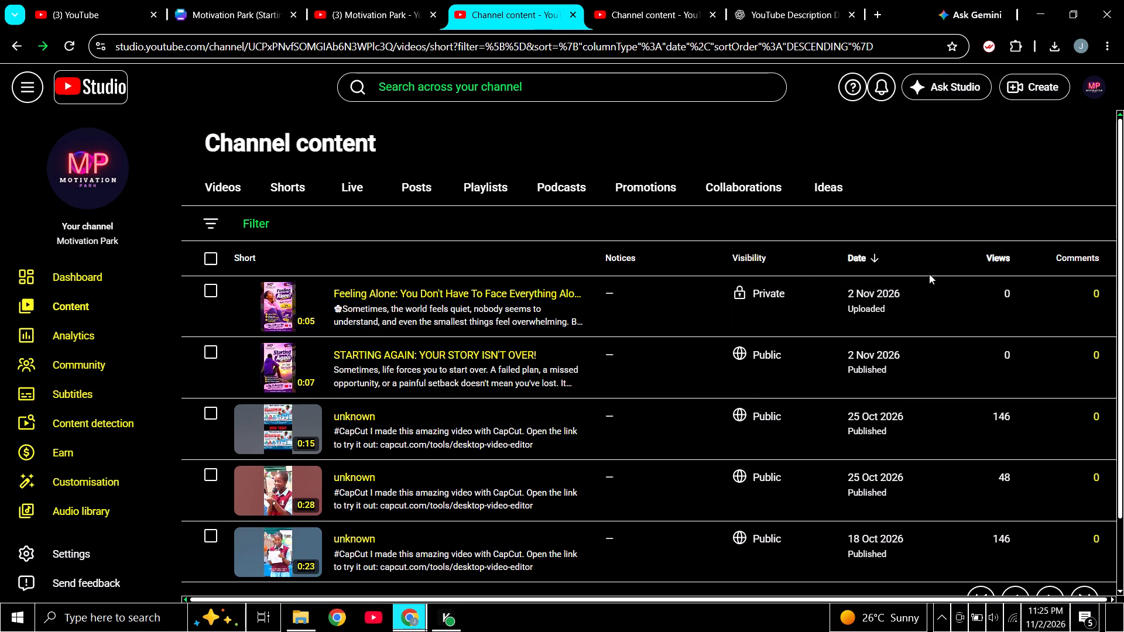
Open the "Feeling Alone" Short in the video editor, go to its Audio section and play the video preview.
{"action": "left_click", "coordinate": [213, 293]}
{"action": "left_click", "coordinate": [345, 367]}
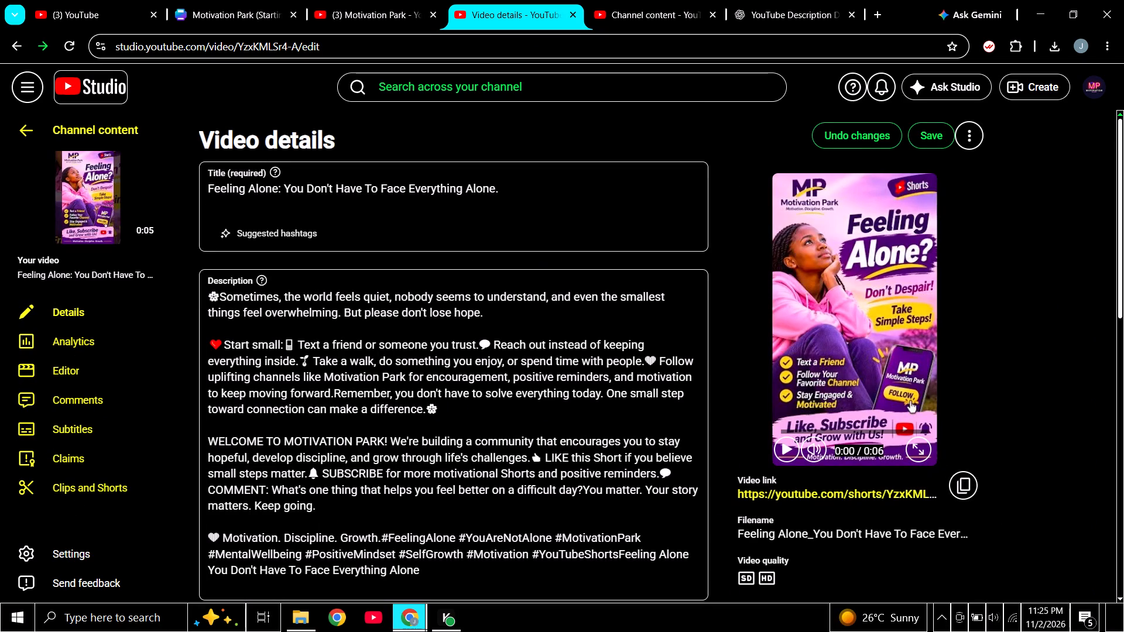
{"action": "left_click", "coordinate": [66, 373]}
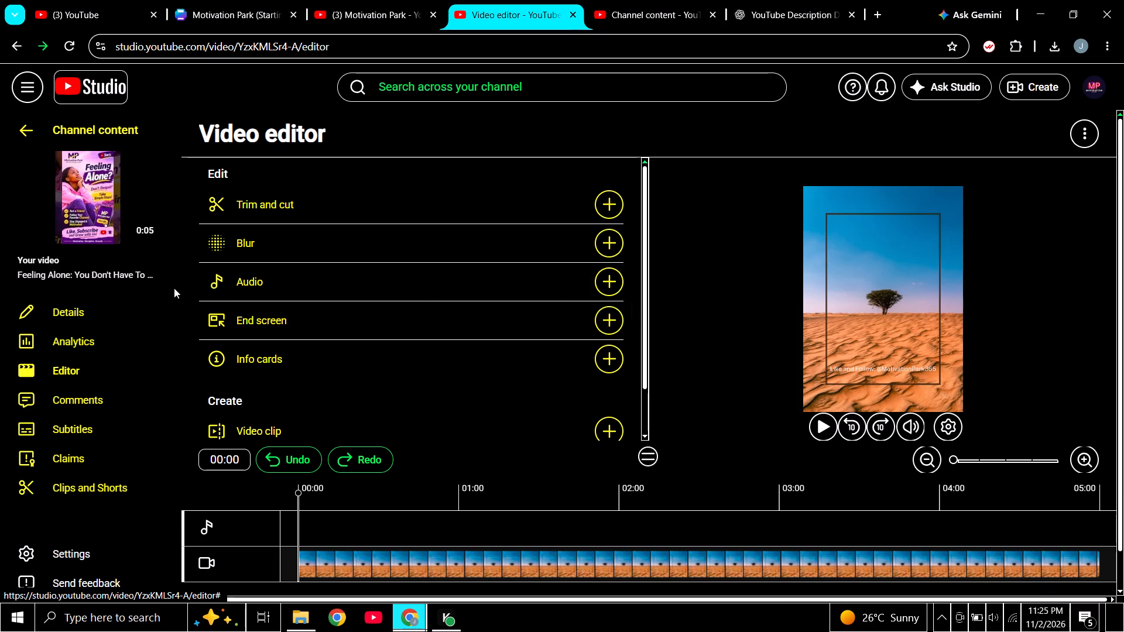
{"action": "left_click", "coordinate": [217, 283]}
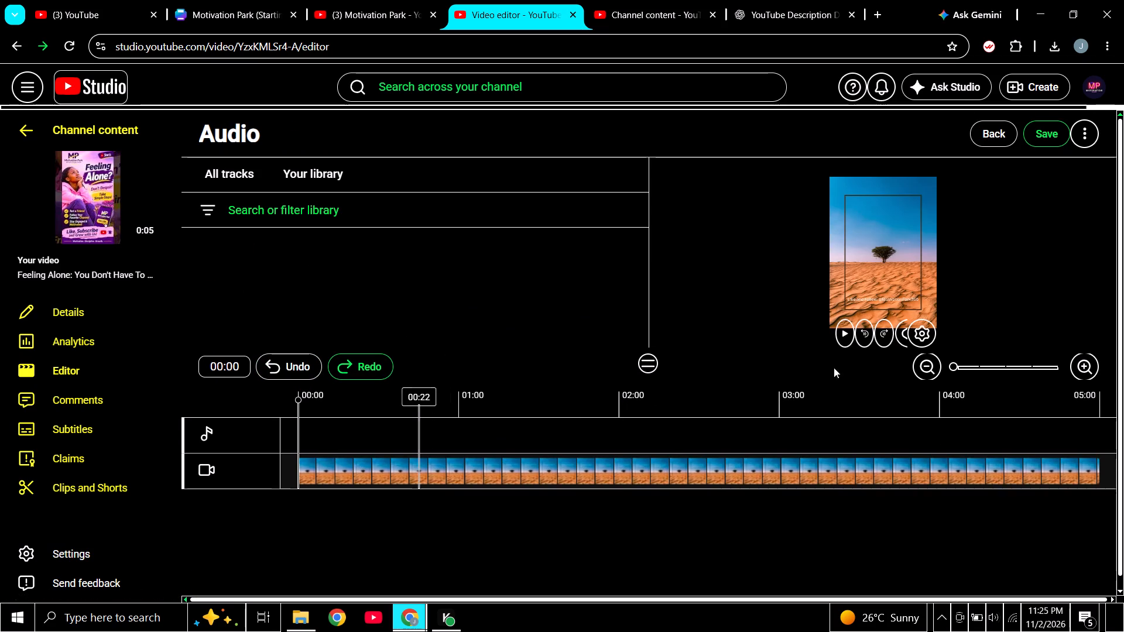
{"action": "left_click", "coordinate": [842, 335]}
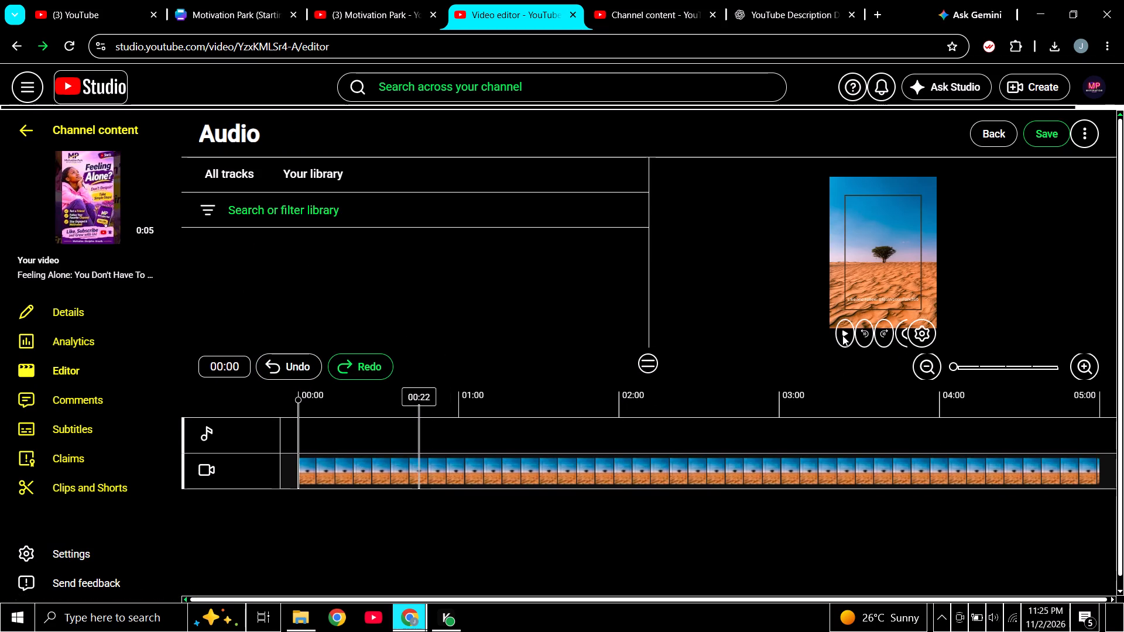
{"action": "left_click", "coordinate": [842, 335]}
{"action": "scroll", "coordinate": [283, 222], "scroll_direction": "up", "scroll_amount": 3}
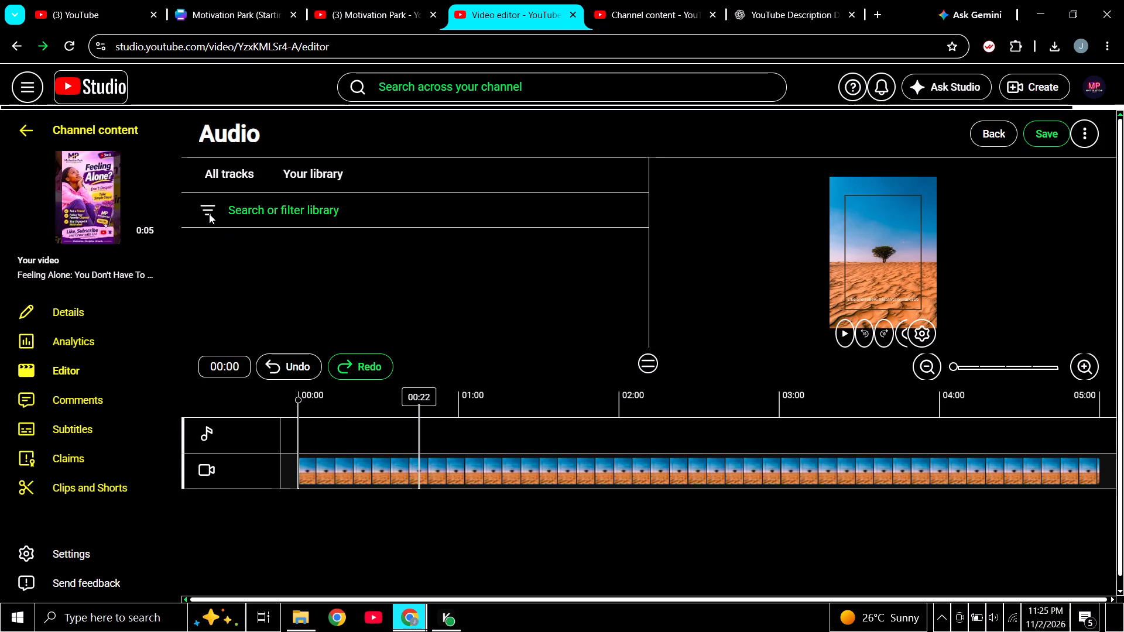
{"action": "left_click", "coordinate": [209, 214]}
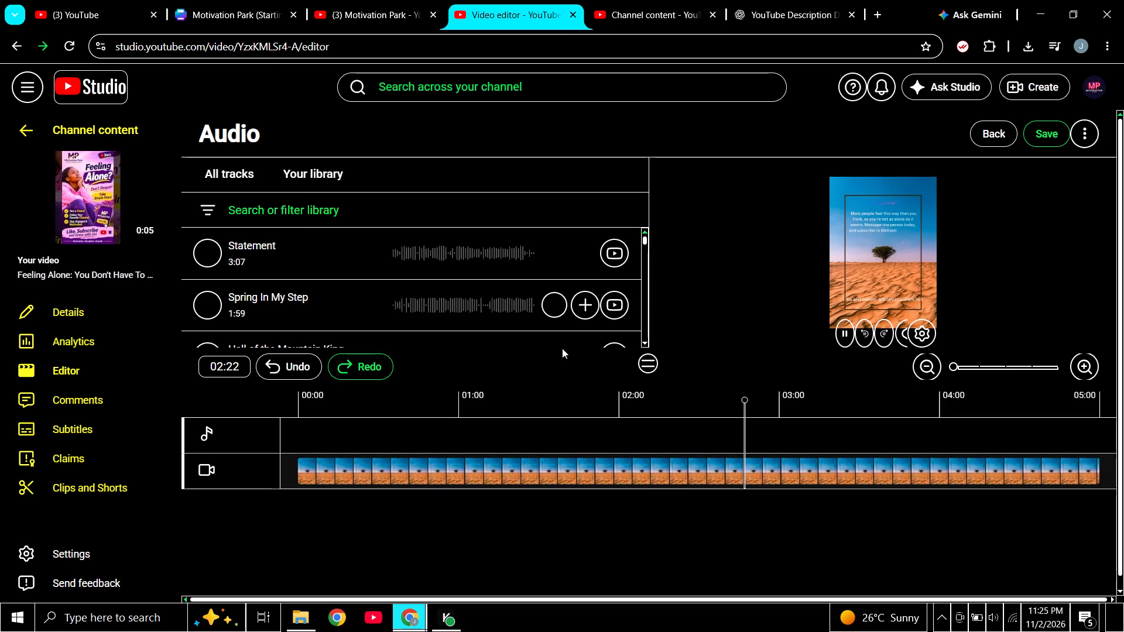
Listen to the library tracks Spring In My Step, Statement, Life of Riley, At The Fair and Atlantis.
{"action": "left_click", "coordinate": [205, 306]}
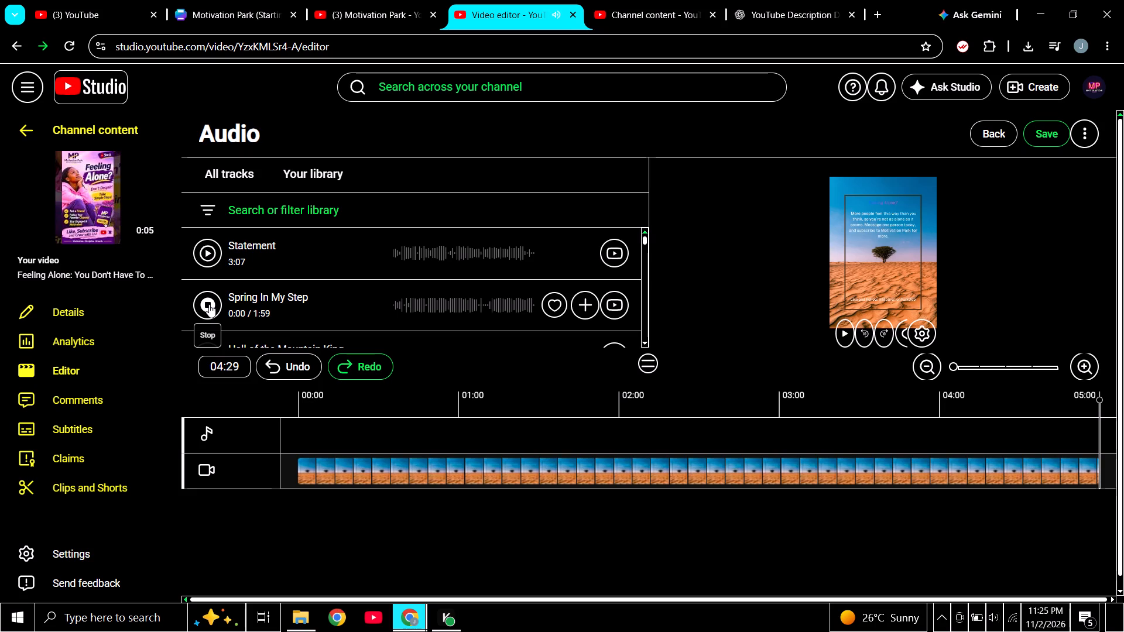
{"action": "left_click", "coordinate": [210, 253]}
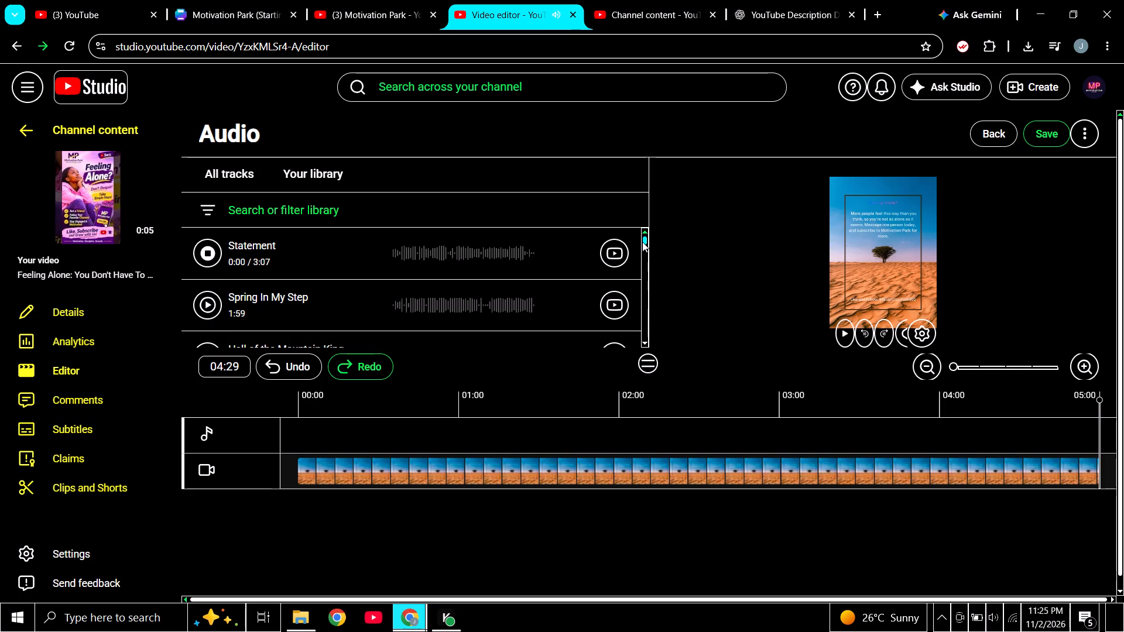
{"action": "left_click_drag", "start_coordinate": [645, 238], "coordinate": [642, 255]}
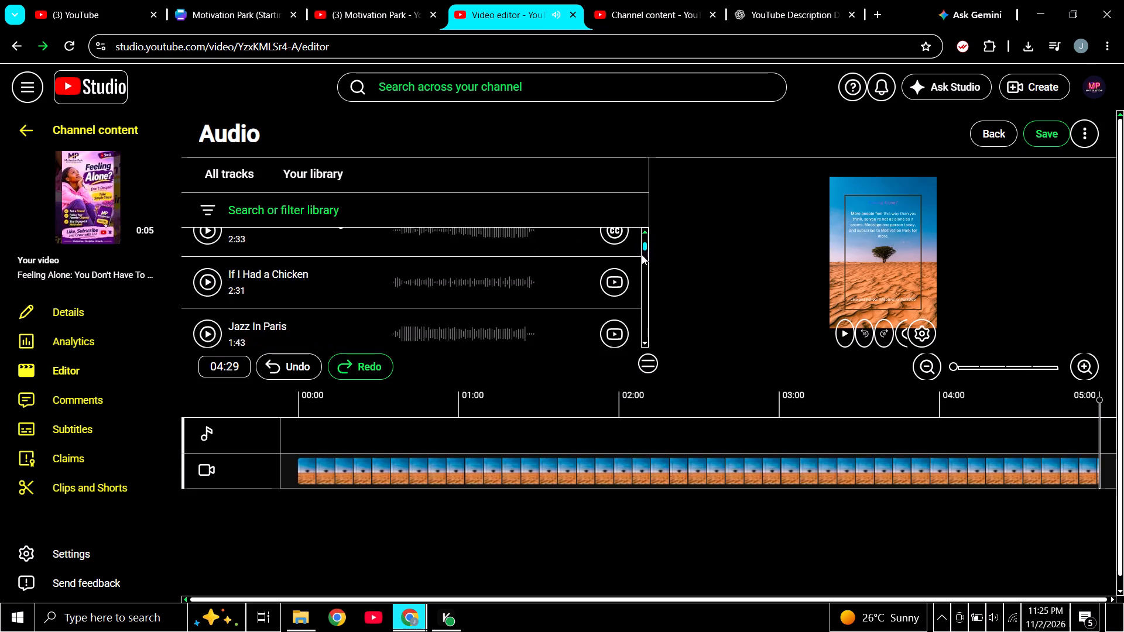
{"action": "left_click_drag", "start_coordinate": [642, 255], "coordinate": [646, 325]}
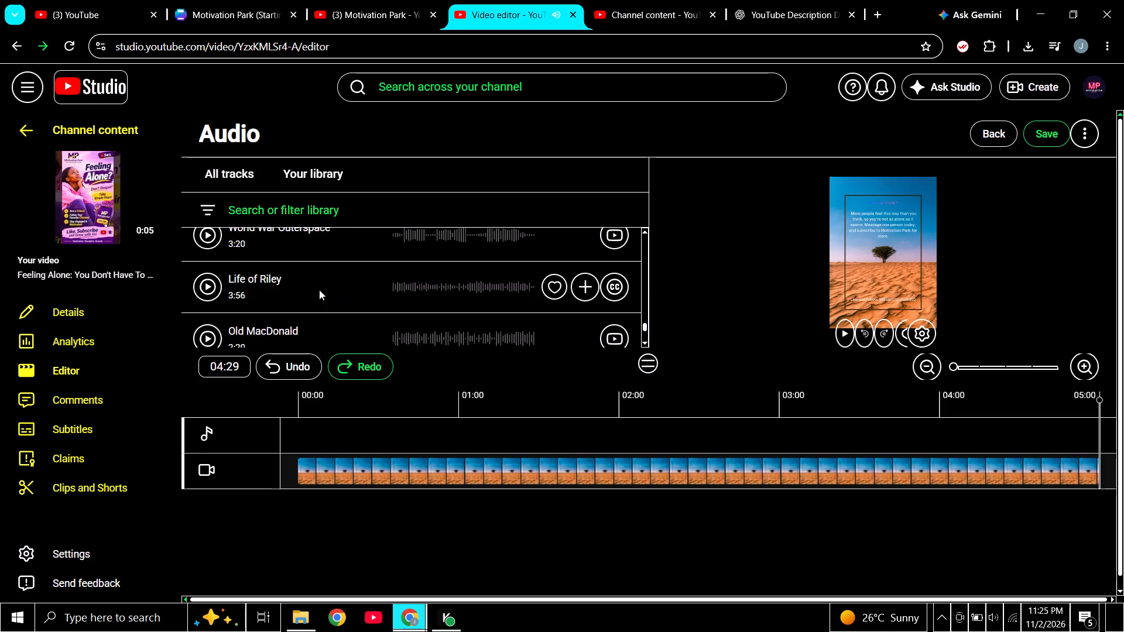
{"action": "left_click", "coordinate": [207, 286]}
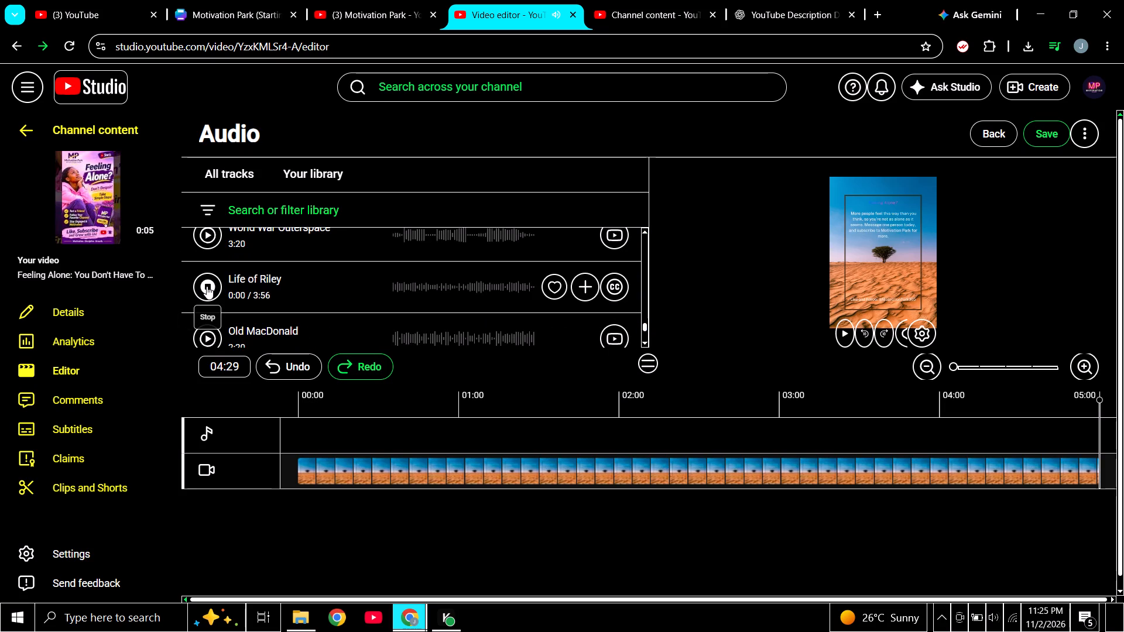
{"action": "triple_click", "coordinate": [644, 345]}
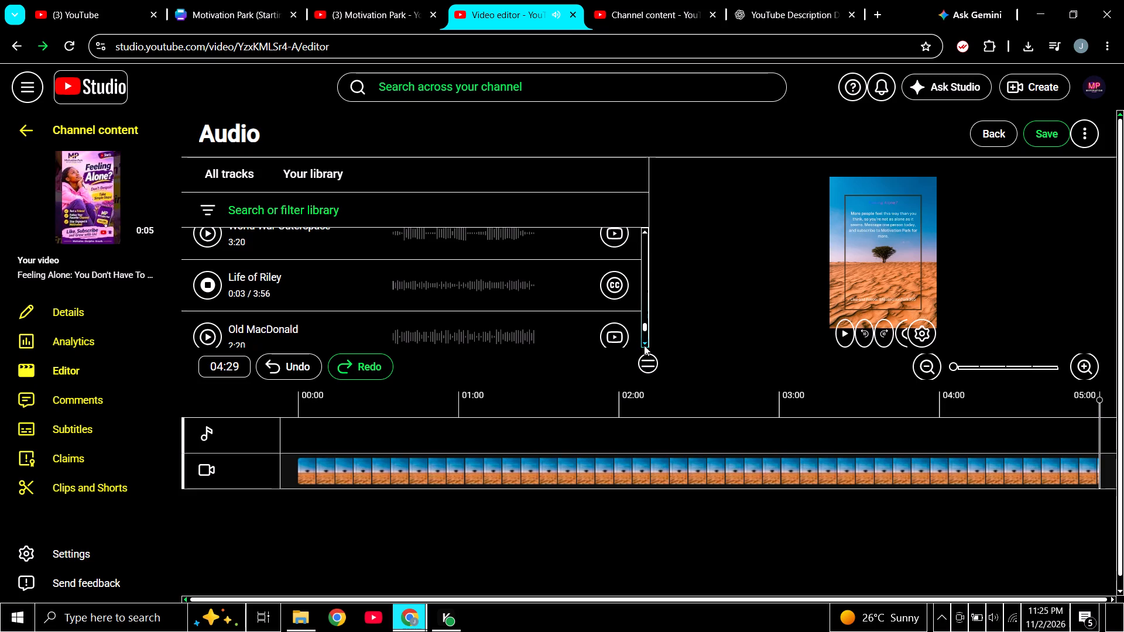
{"action": "left_click", "coordinate": [644, 345]}
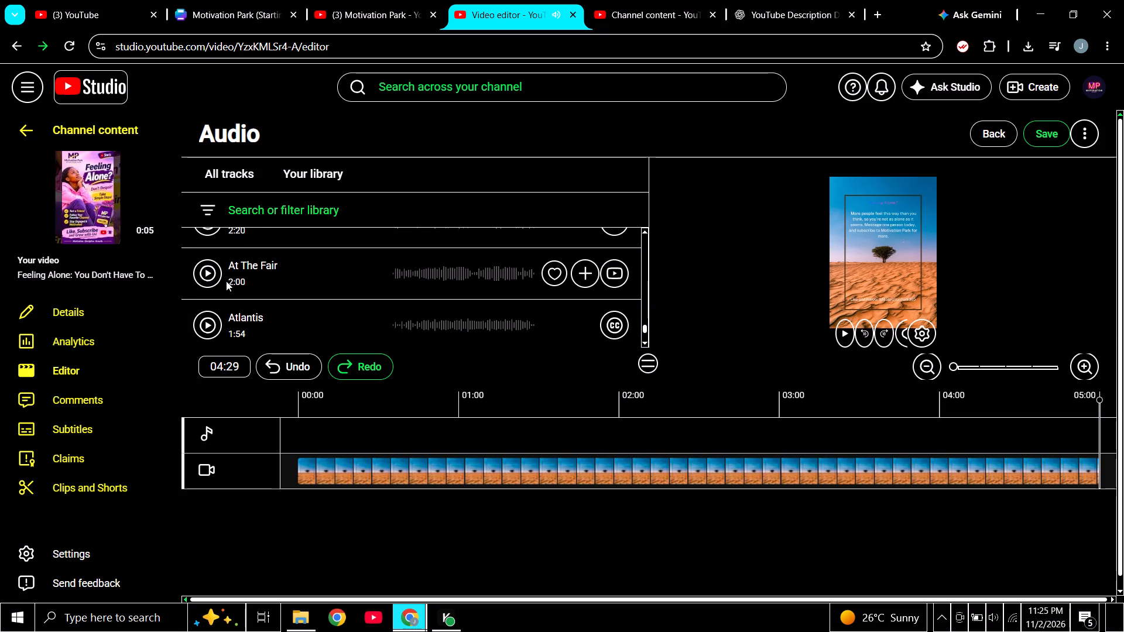
{"action": "left_click", "coordinate": [209, 273]}
{"action": "left_click", "coordinate": [208, 325]}
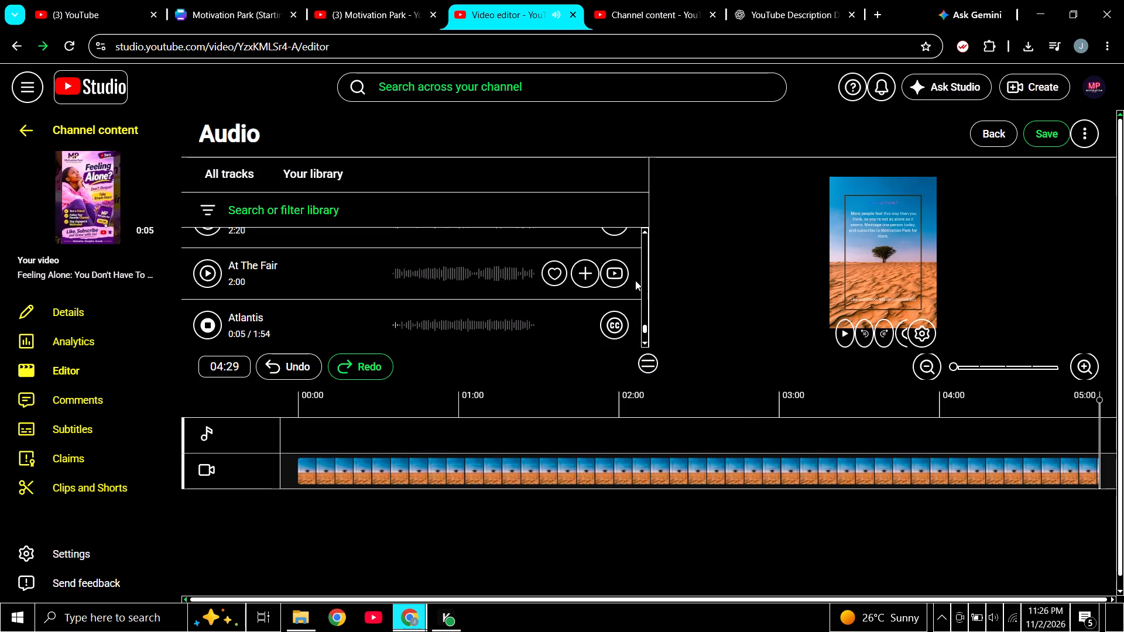
Listen to the tracks Are You Sleeping (Instrumental), Kurt, Positive Fuse and Mary Had A Little Lamb (vocal).
{"action": "left_click", "coordinate": [645, 344]}
{"action": "left_click", "coordinate": [645, 344]}
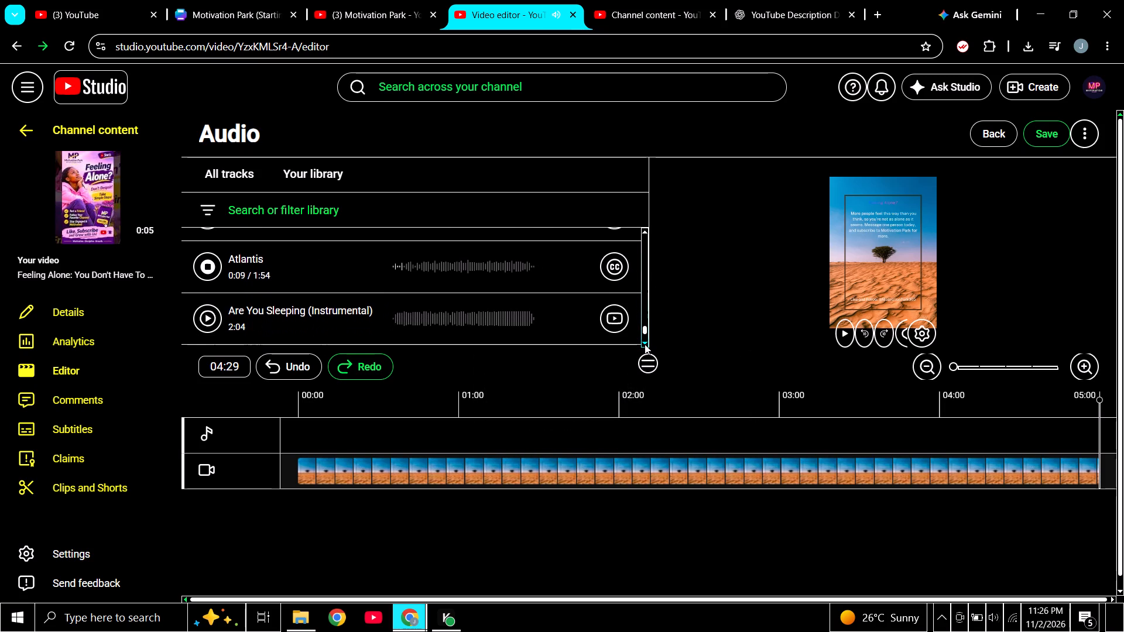
{"action": "left_click", "coordinate": [645, 344]}
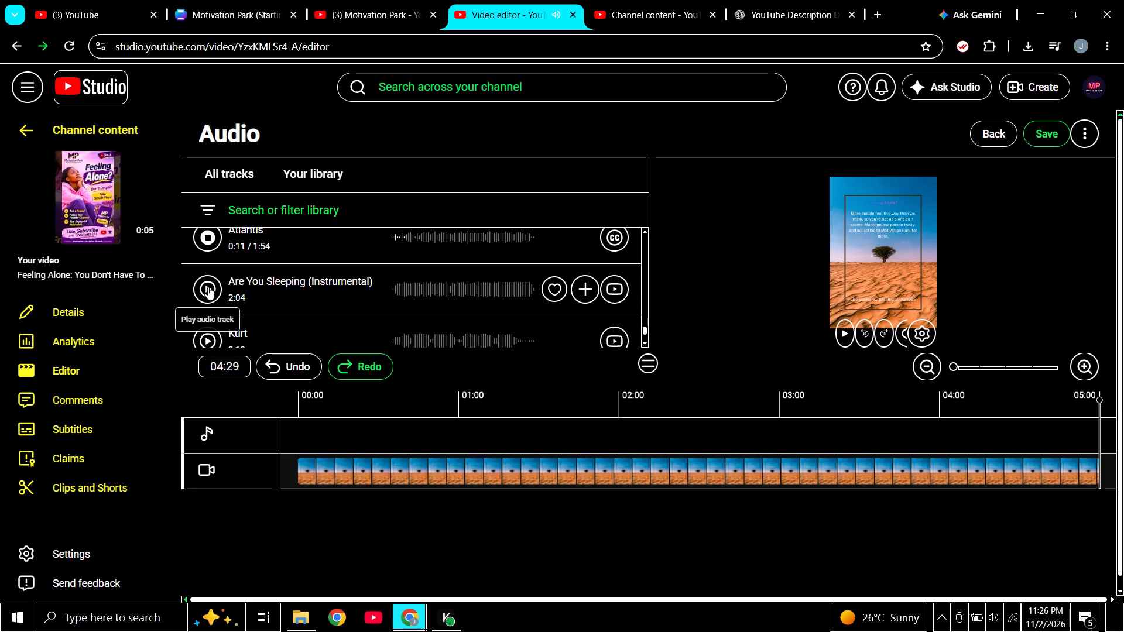
{"action": "left_click", "coordinate": [207, 286]}
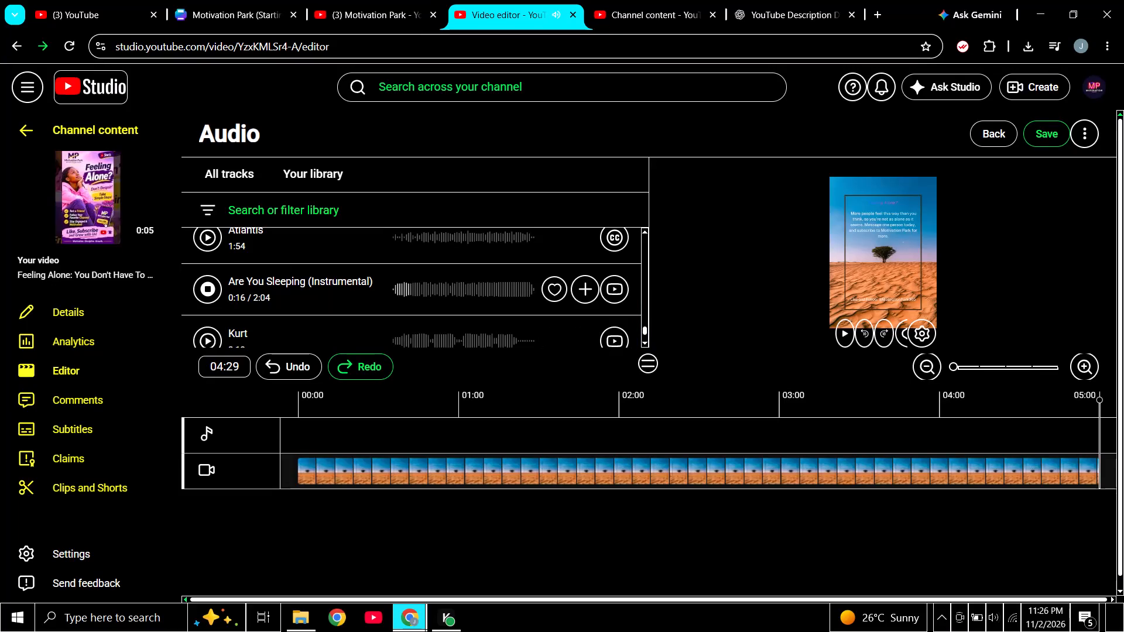
{"action": "left_click", "coordinate": [208, 341]}
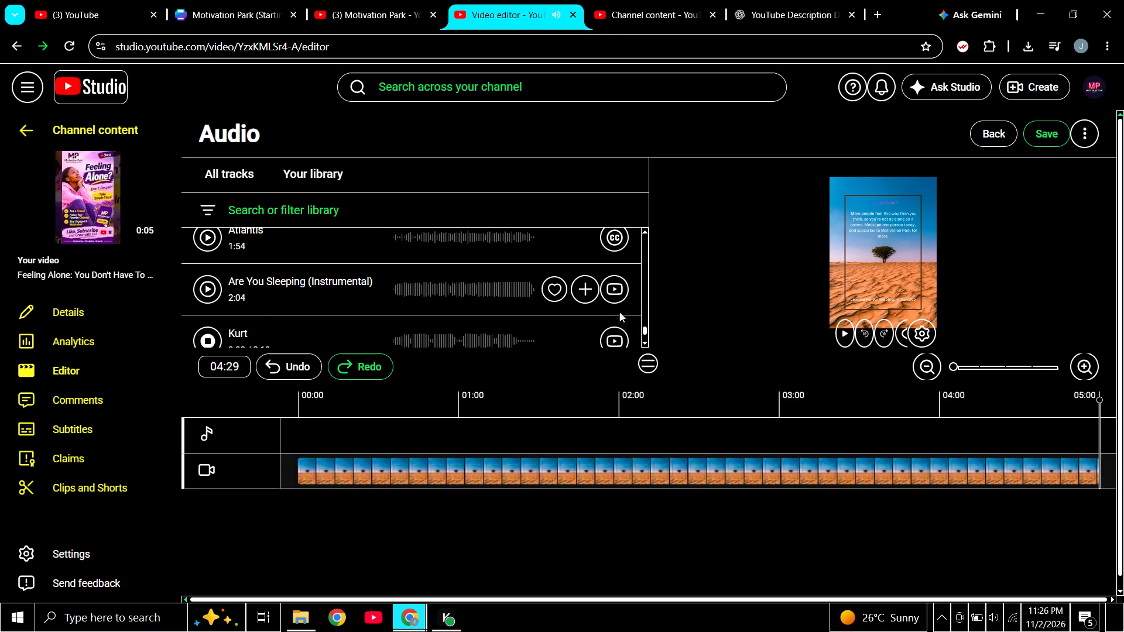
{"action": "left_click", "coordinate": [643, 341]}
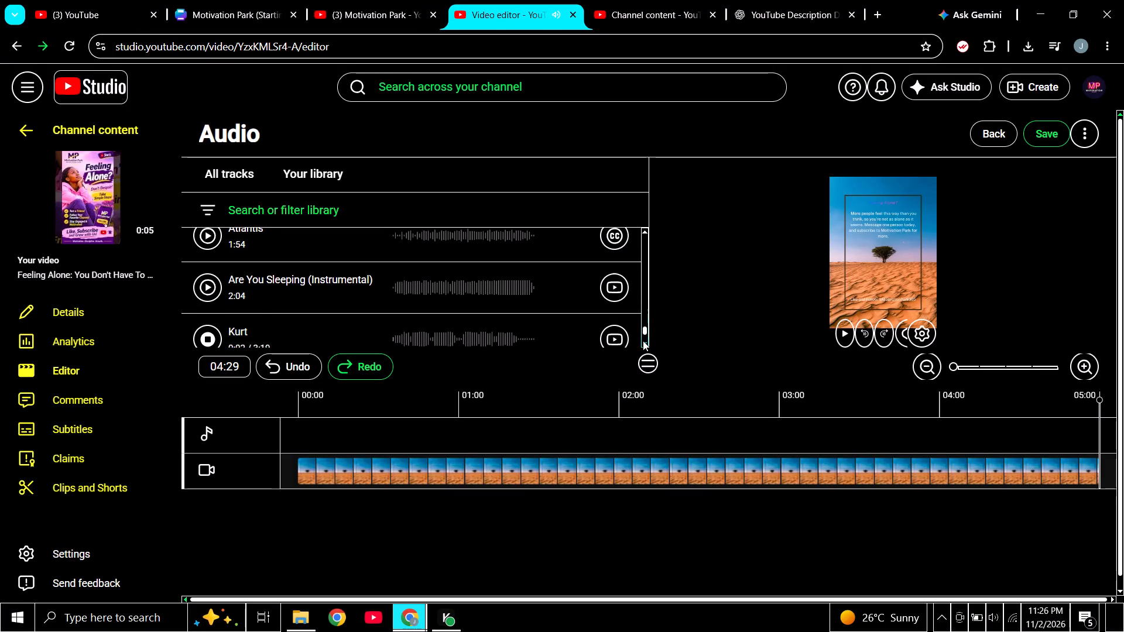
{"action": "left_click", "coordinate": [643, 341]}
{"action": "left_click", "coordinate": [643, 341]}
{"action": "left_click", "coordinate": [643, 341]}
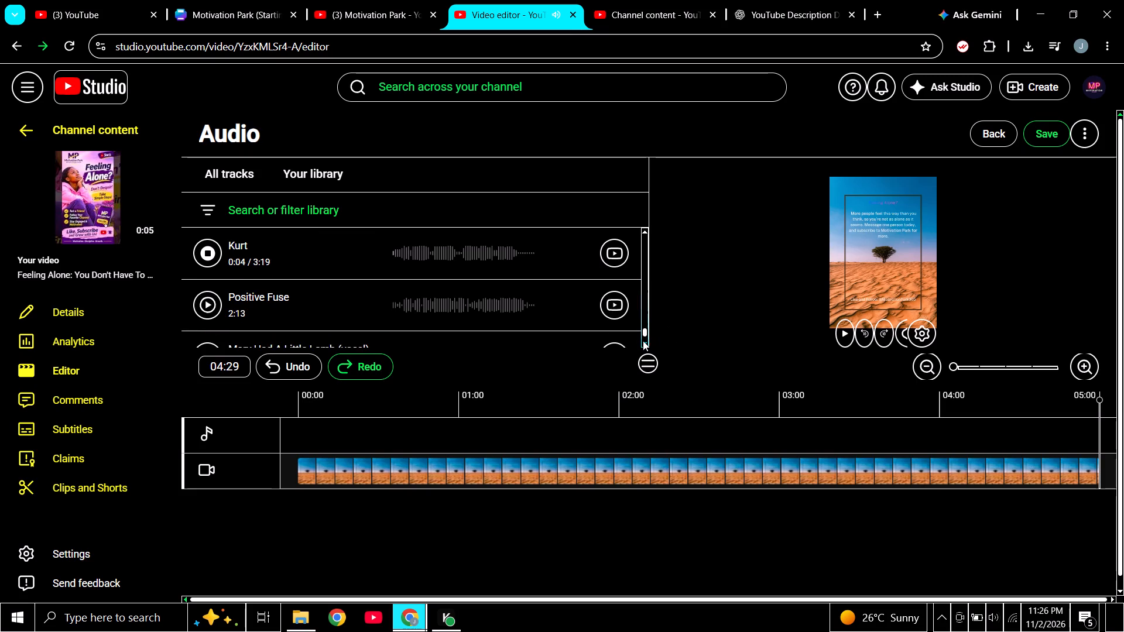
{"action": "left_click", "coordinate": [208, 276]}
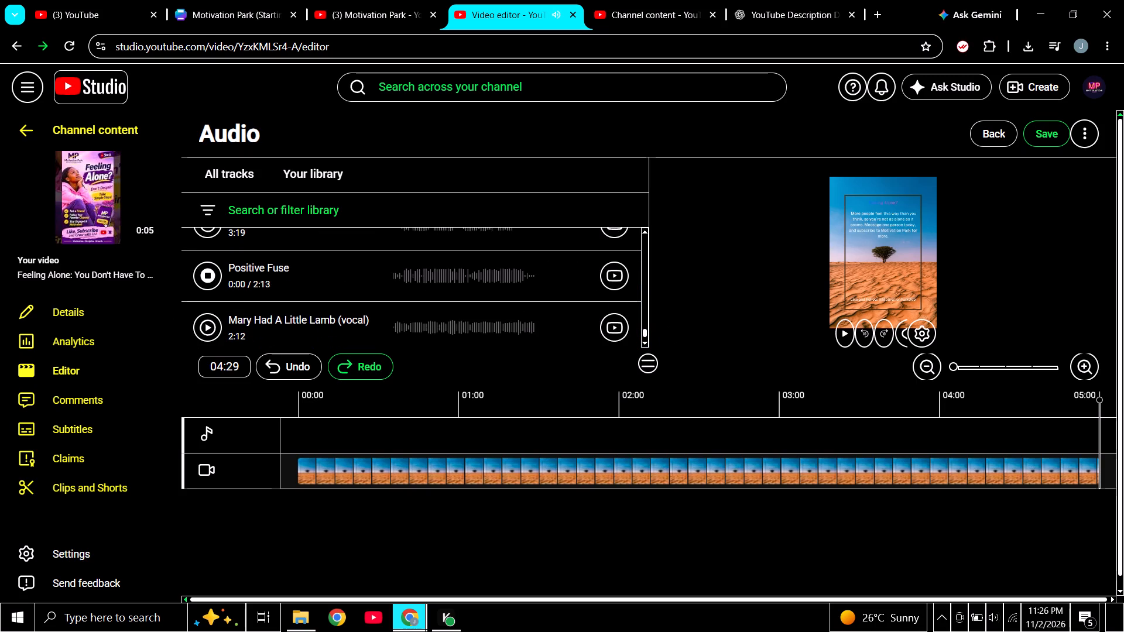
{"action": "left_click", "coordinate": [206, 328]}
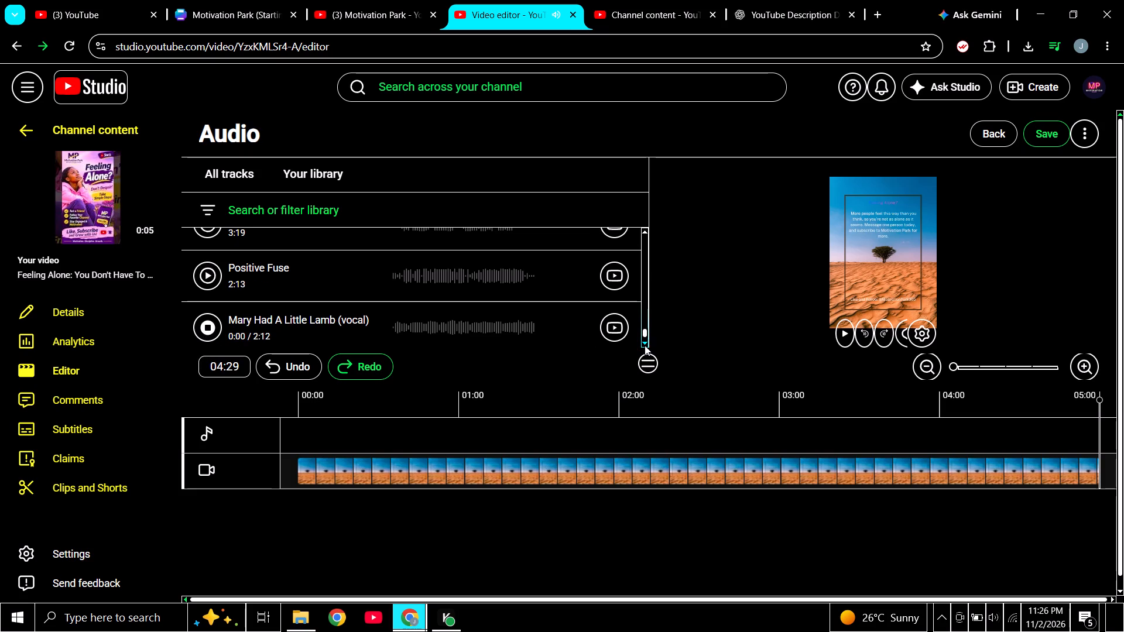
{"action": "double_click", "coordinate": [645, 345]}
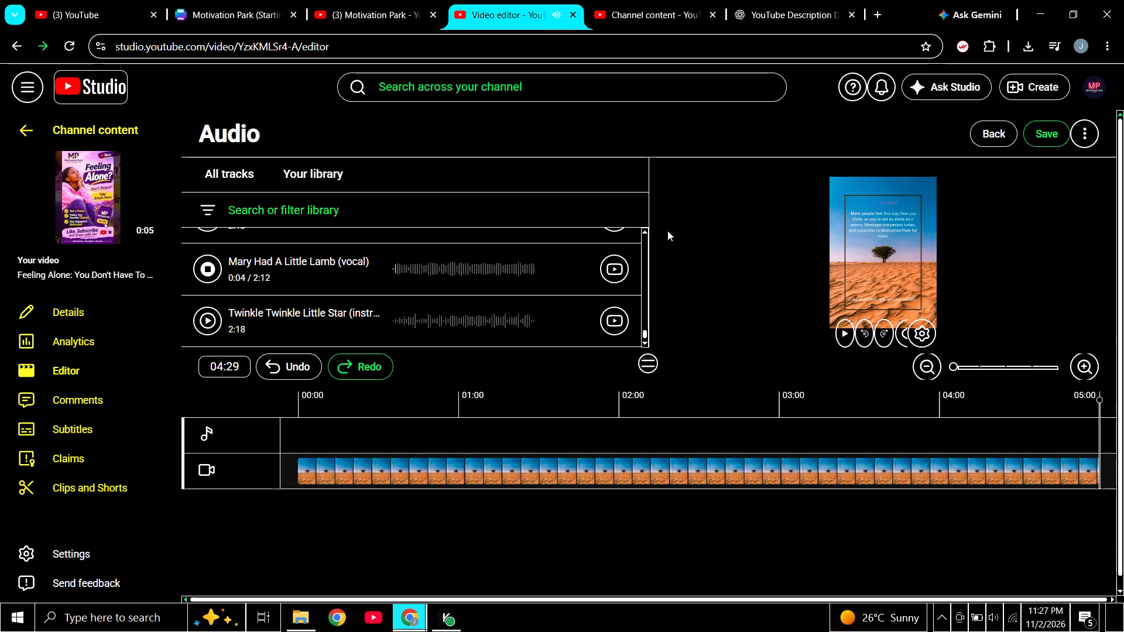
Find and listen to the track World War Outerspace, and add it to the Short's audio timeline.
{"action": "triple_click", "coordinate": [646, 231]}
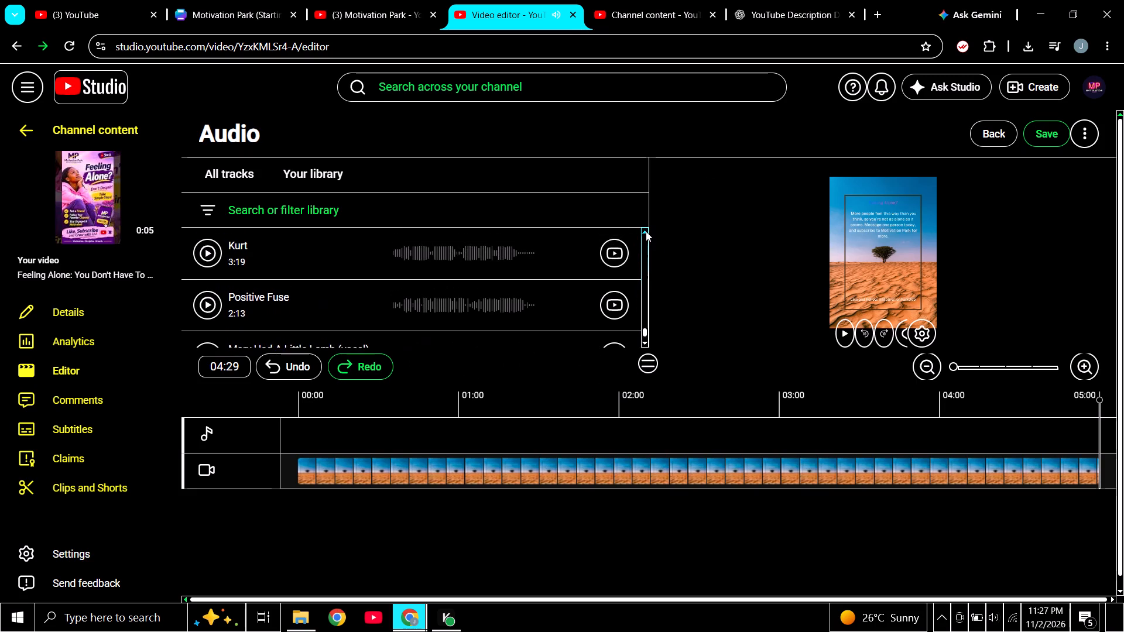
{"action": "triple_click", "coordinate": [646, 231]}
{"action": "left_click", "coordinate": [646, 231]}
{"action": "left_click", "coordinate": [646, 231]}
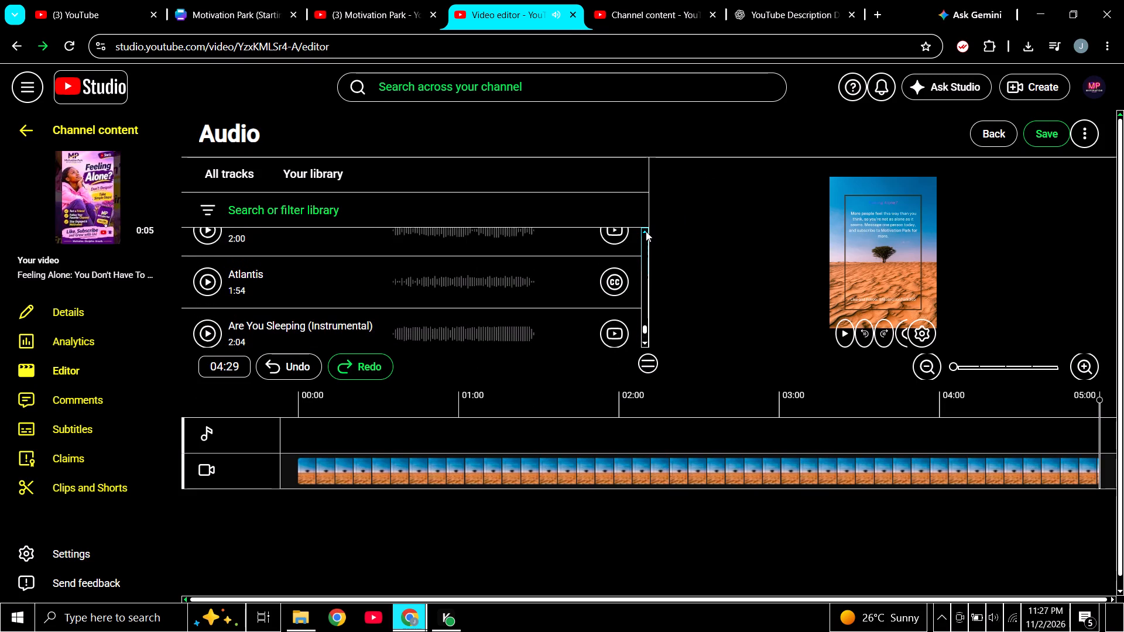
{"action": "triple_click", "coordinate": [646, 231]}
{"action": "left_click", "coordinate": [646, 231]}
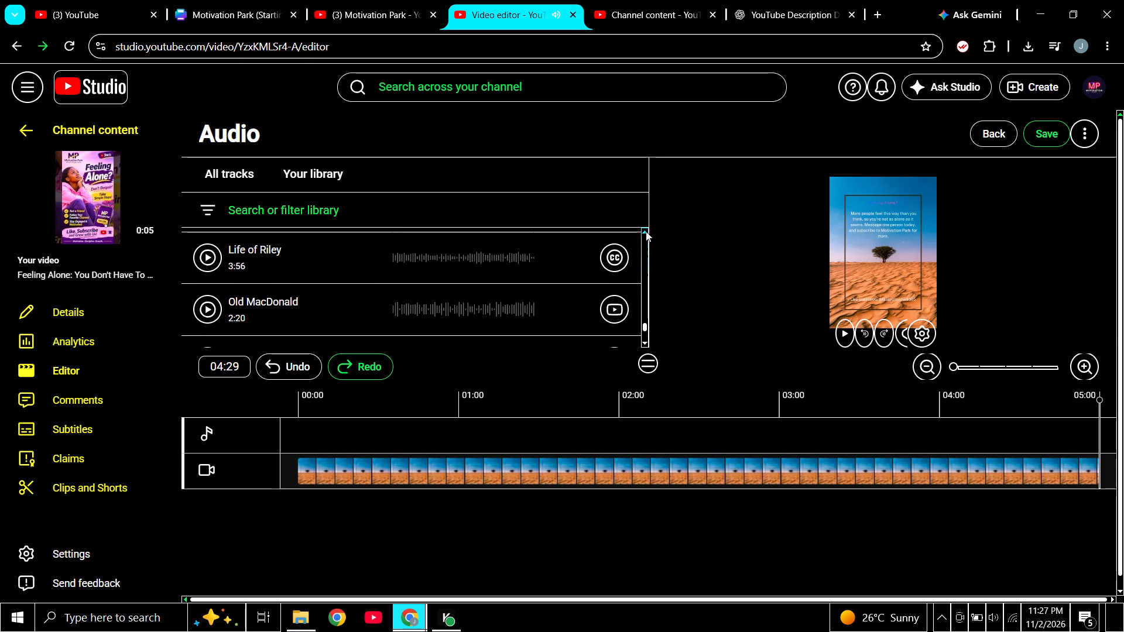
{"action": "double_click", "coordinate": [646, 231]}
{"action": "double_click", "coordinate": [646, 231]}
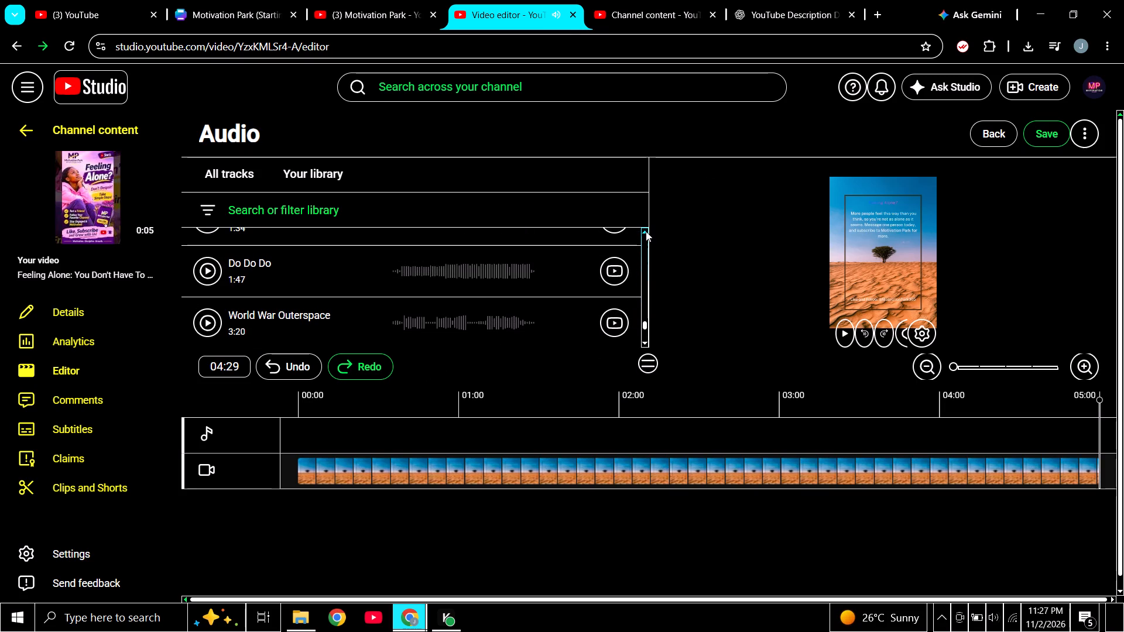
{"action": "left_click", "coordinate": [207, 321]}
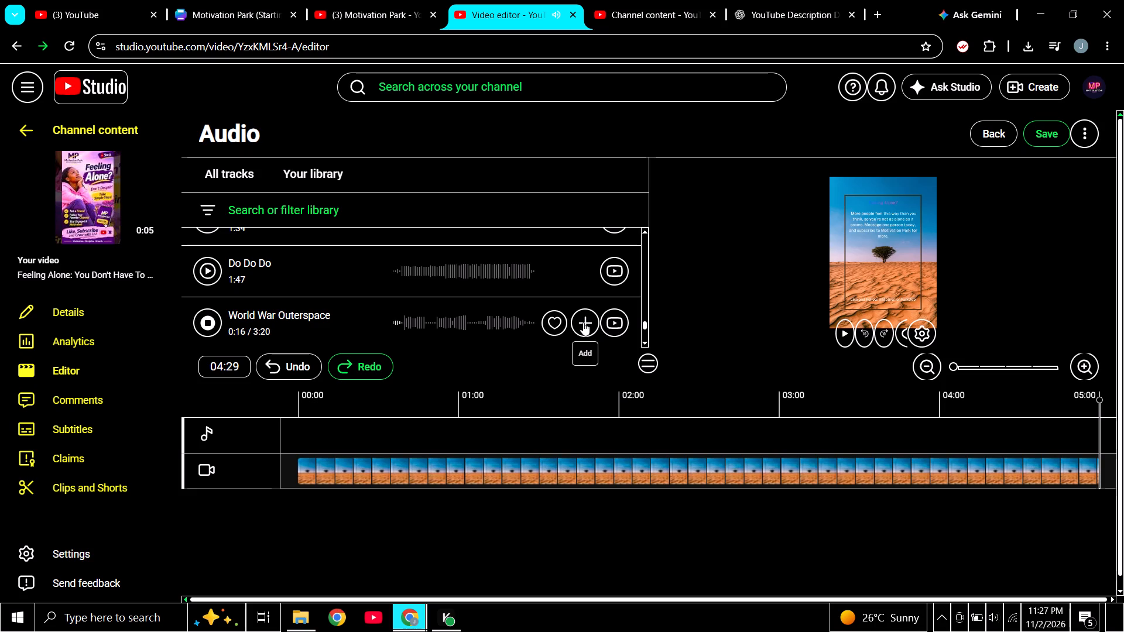
{"action": "left_click", "coordinate": [583, 322]}
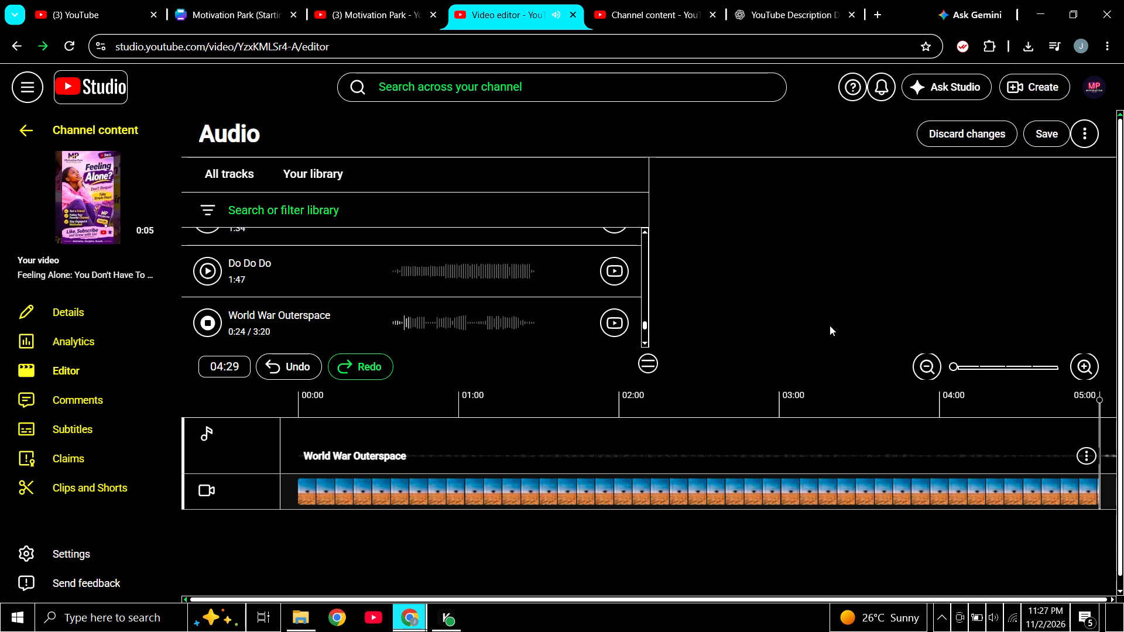
Save the audio edit, acknowledge that the changes are permanent and confirm them.
{"action": "left_click", "coordinate": [1042, 136]}
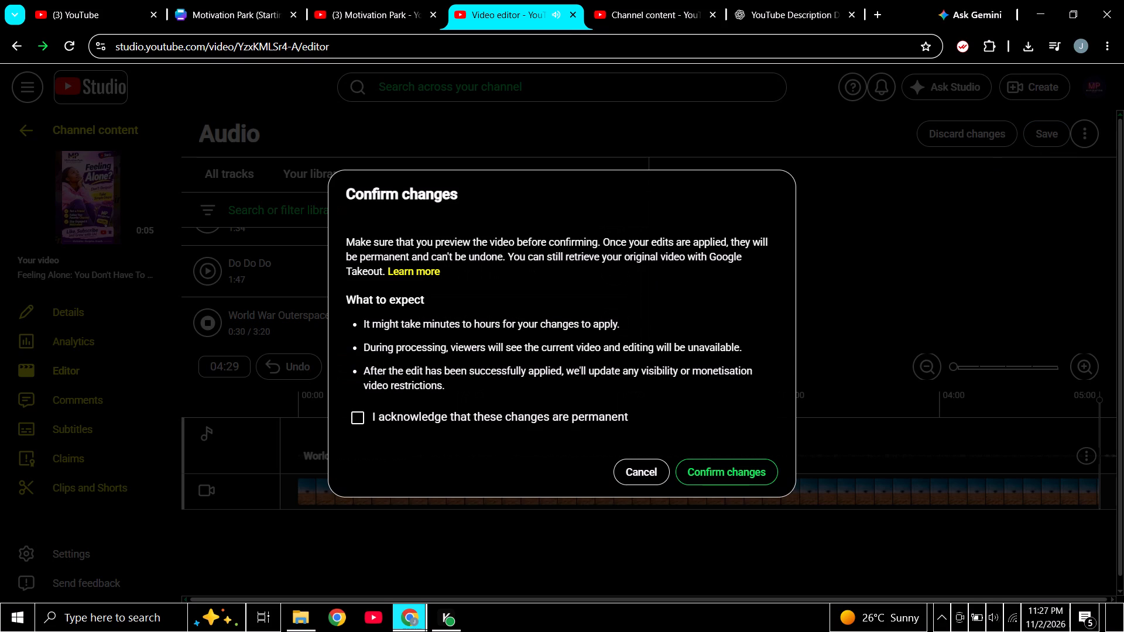
{"action": "left_click", "coordinate": [365, 418]}
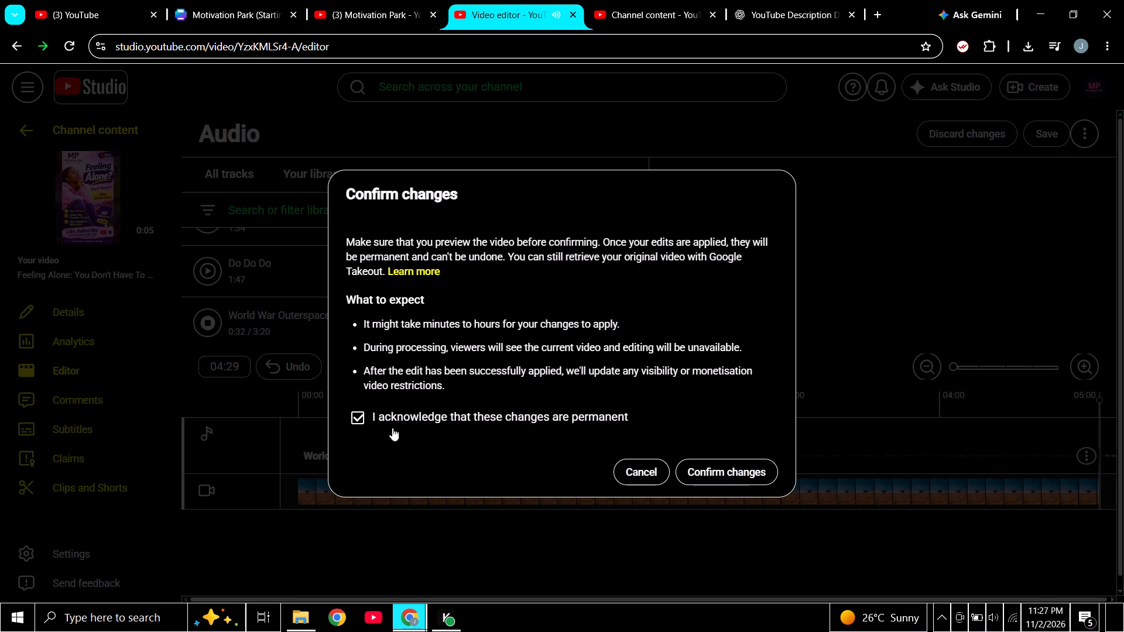
{"action": "left_click", "coordinate": [738, 466]}
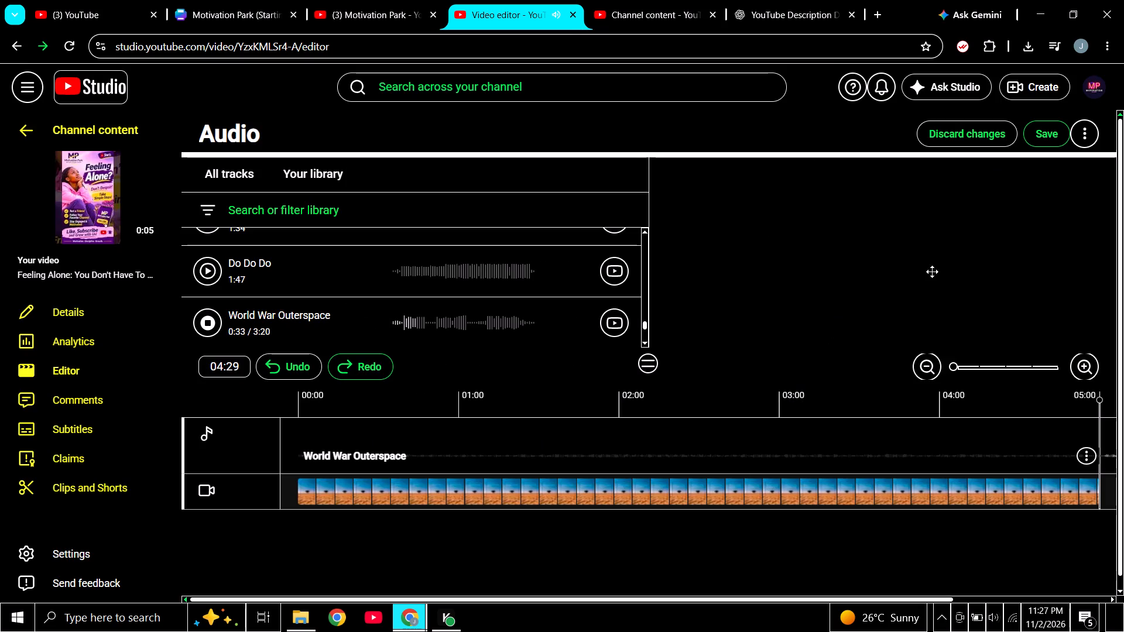
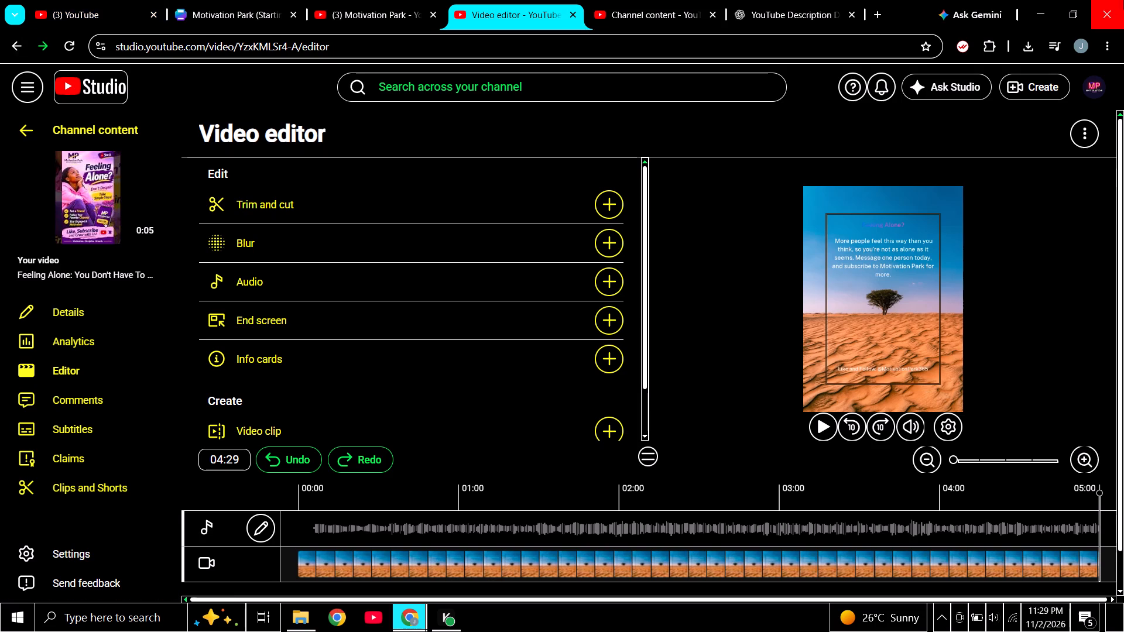
Return from the video editor to the channel content and look over the list of Shorts with their visibility.
{"action": "scroll", "coordinate": [611, 425], "scroll_direction": "down", "scroll_amount": 2}
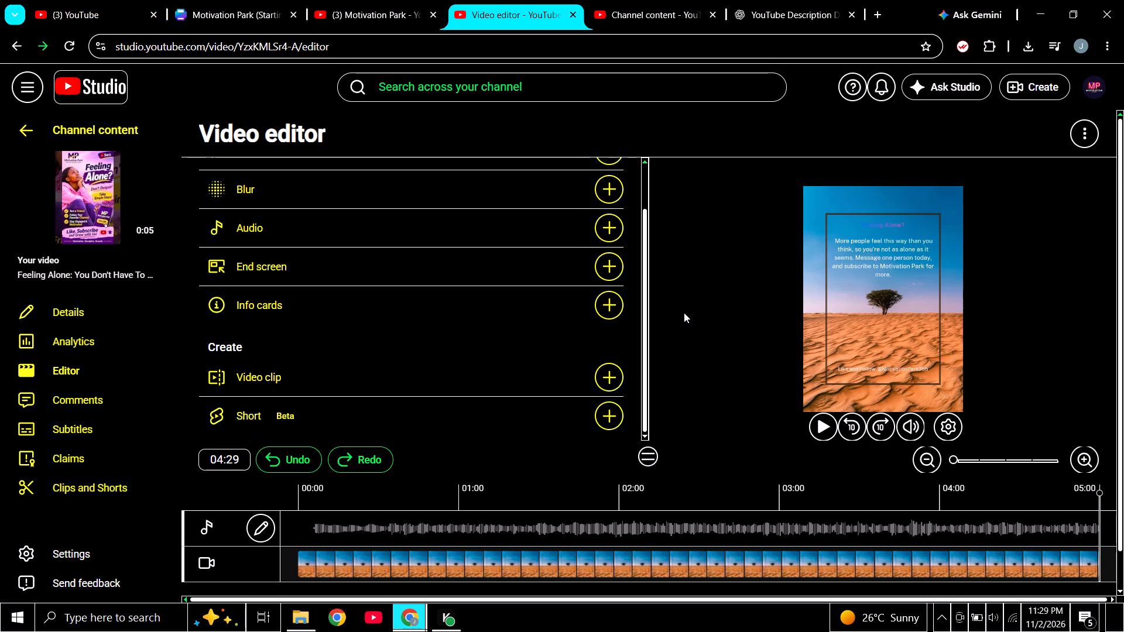
{"action": "scroll", "coordinate": [685, 309], "scroll_direction": "up", "scroll_amount": 17}
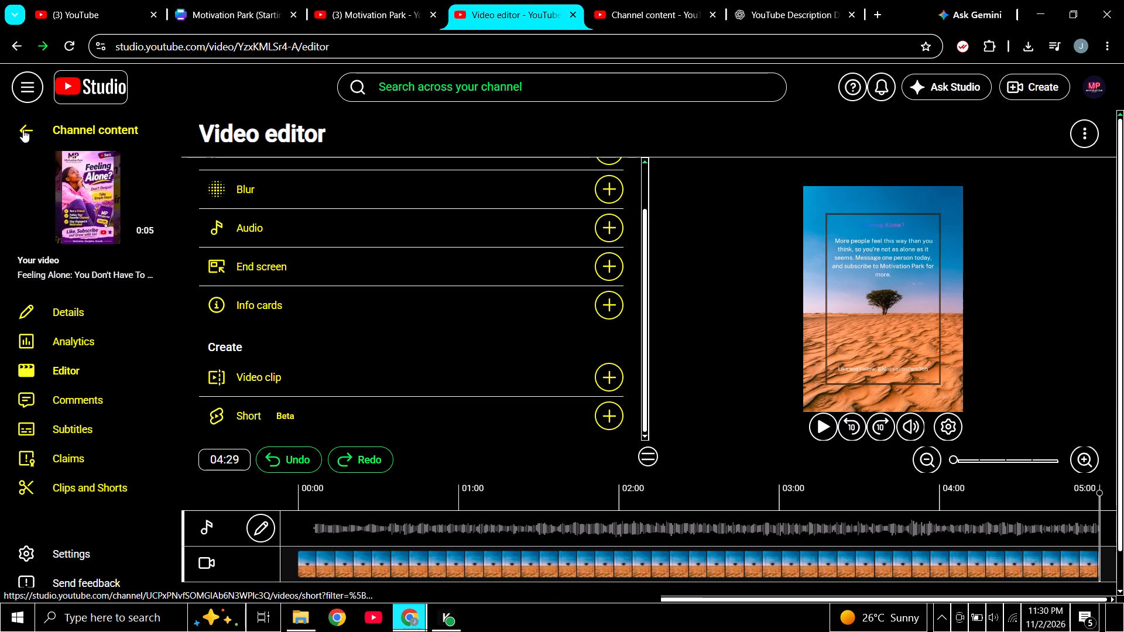
{"action": "left_click", "coordinate": [29, 132]}
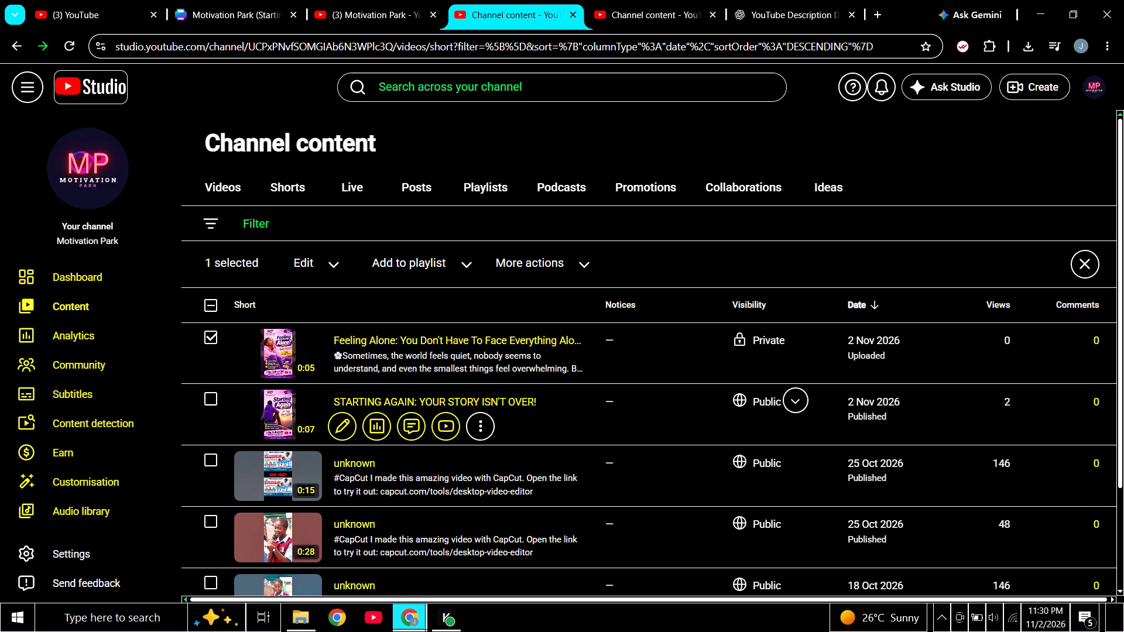
{"action": "scroll", "coordinate": [1005, 404], "scroll_direction": "down", "scroll_amount": 3}
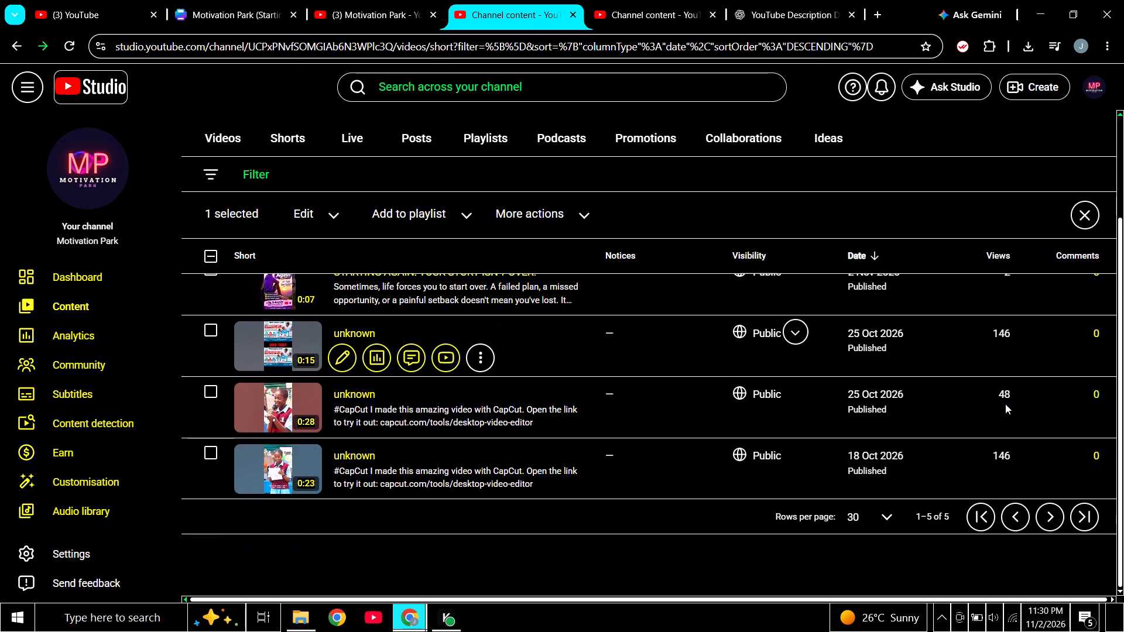
{"action": "scroll", "coordinate": [1005, 404], "scroll_direction": "down", "scroll_amount": 1}
{"action": "scroll", "coordinate": [1005, 404], "scroll_direction": "up", "scroll_amount": 1}
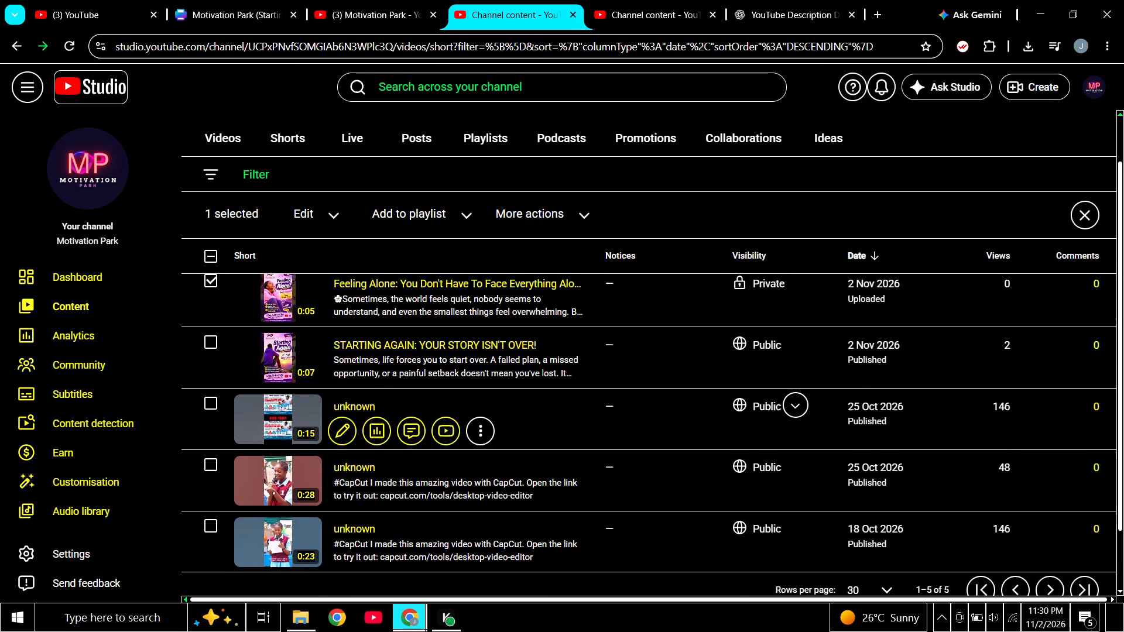
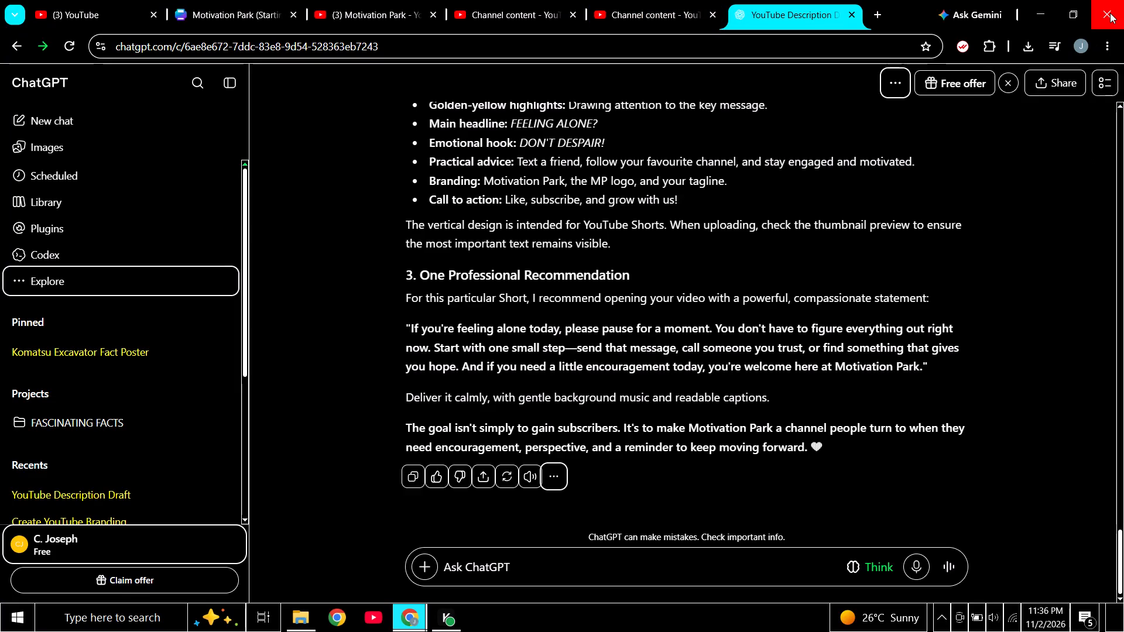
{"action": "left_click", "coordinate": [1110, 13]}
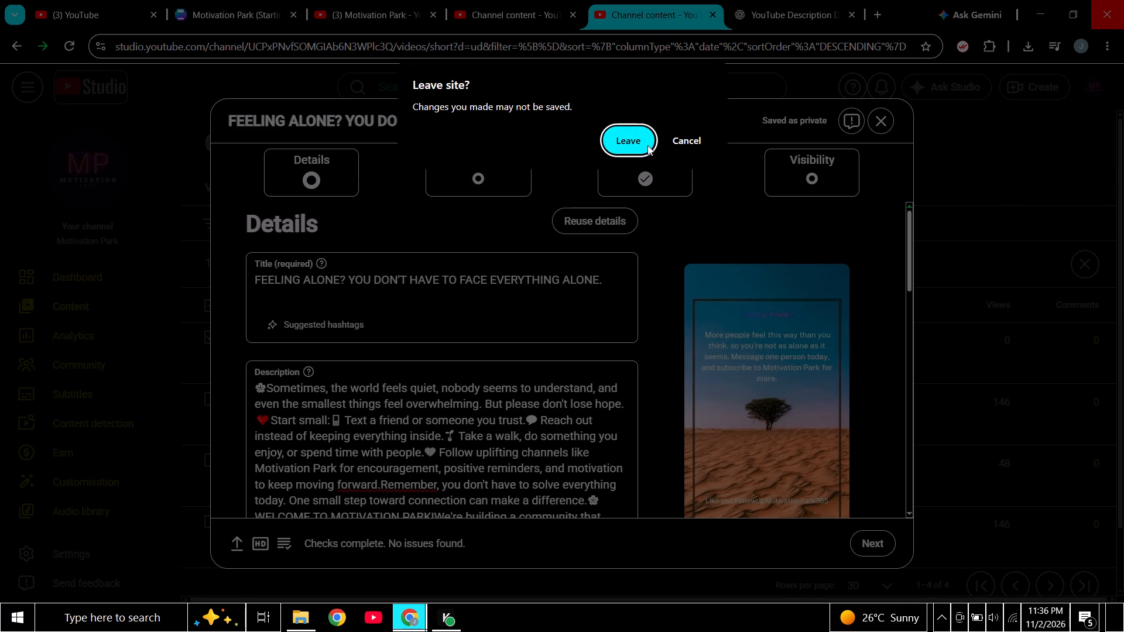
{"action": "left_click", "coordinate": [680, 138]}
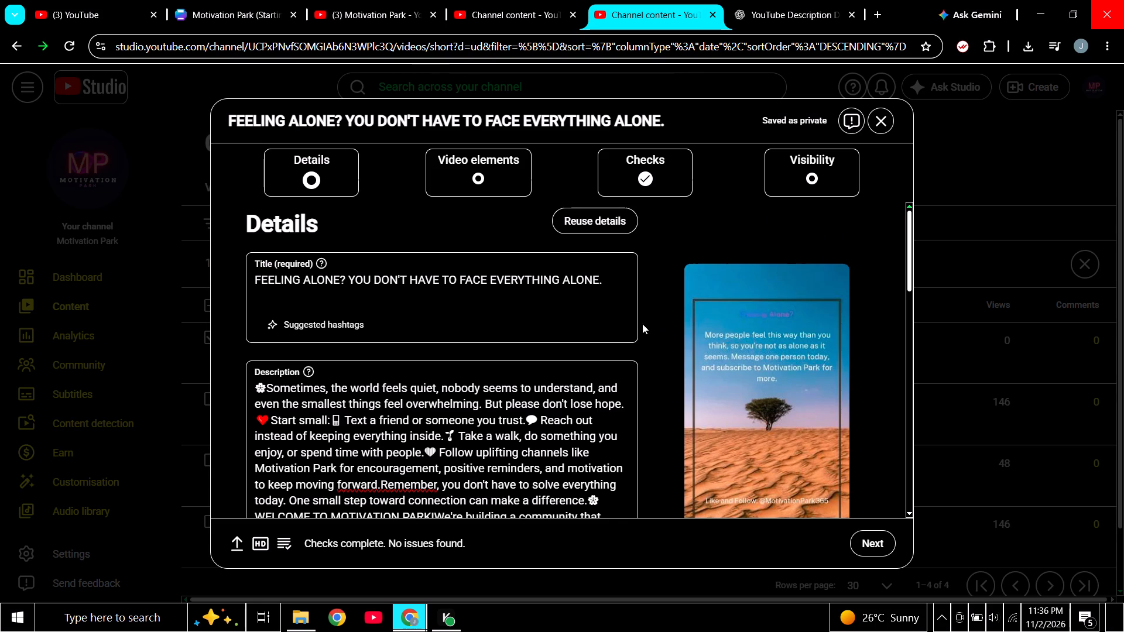
Upload the Feeling Alone_You Don't Have To Face Everything Alone PNG from Downloads as the Short's thumbnail.
{"action": "scroll", "coordinate": [654, 339], "scroll_direction": "down", "scroll_amount": 6}
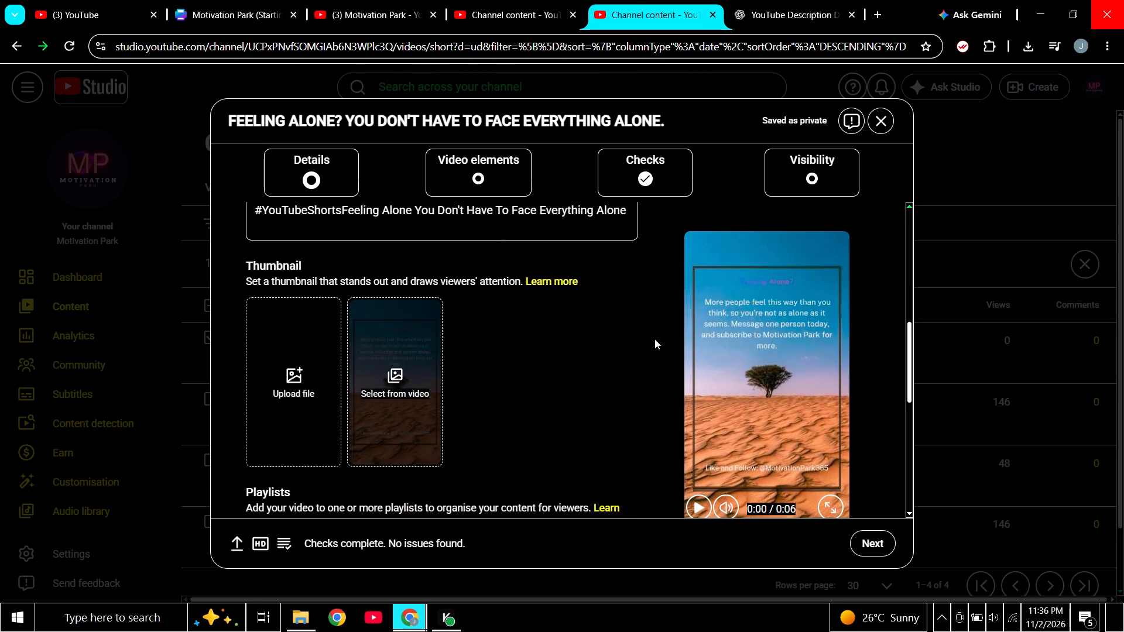
{"action": "scroll", "coordinate": [654, 339], "scroll_direction": "down", "scroll_amount": 3}
{"action": "scroll", "coordinate": [654, 339], "scroll_direction": "up", "scroll_amount": 3}
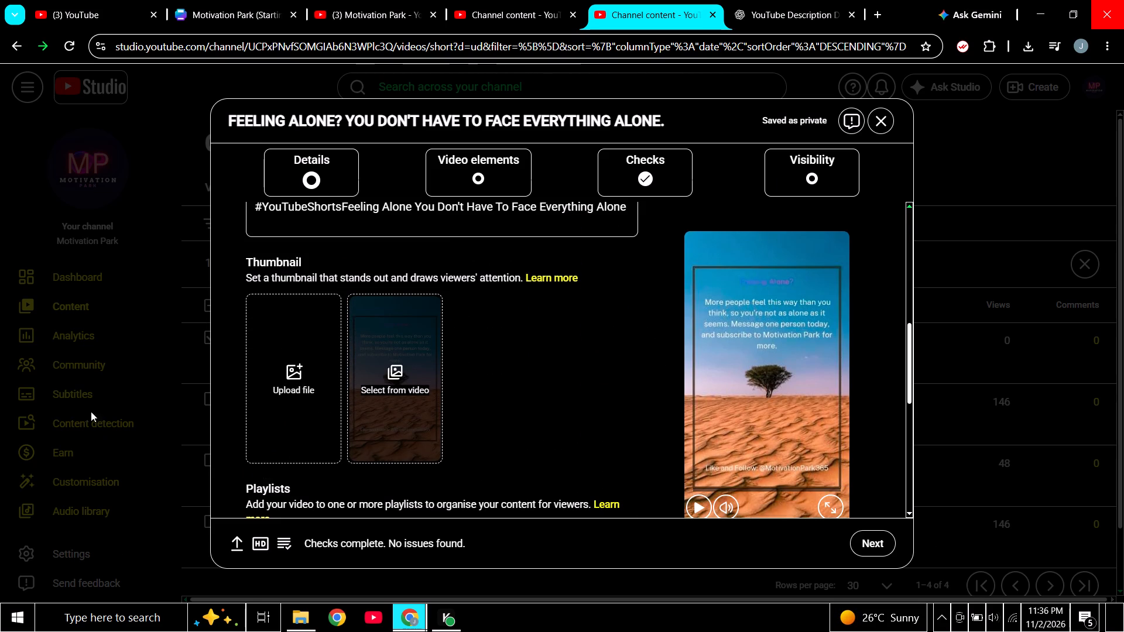
{"action": "left_click", "coordinate": [299, 367]}
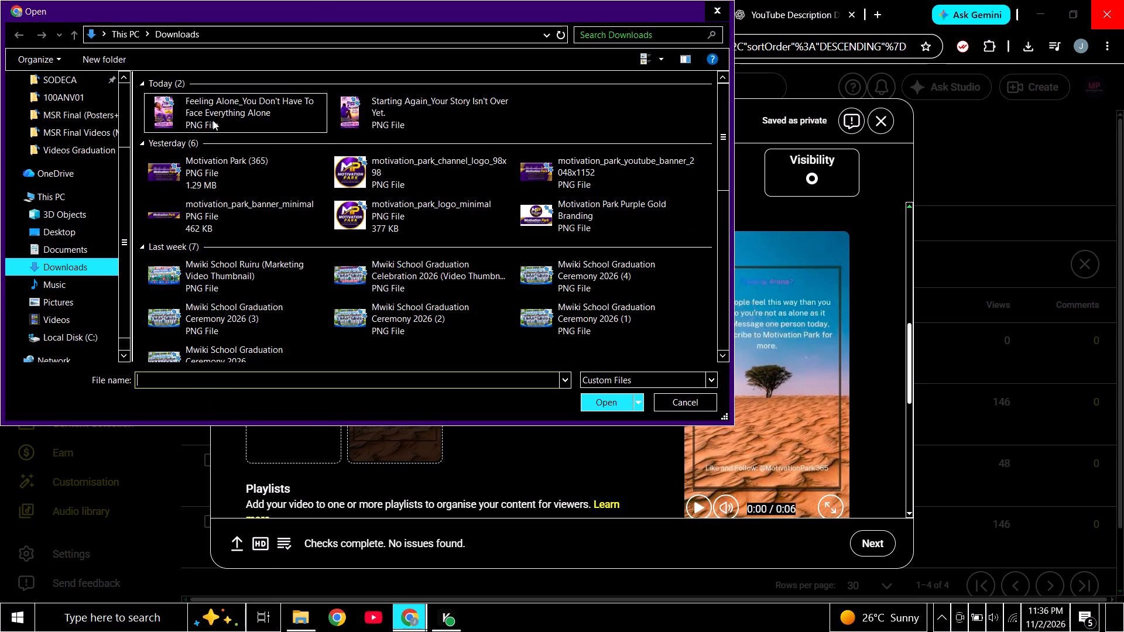
{"action": "left_click", "coordinate": [229, 116]}
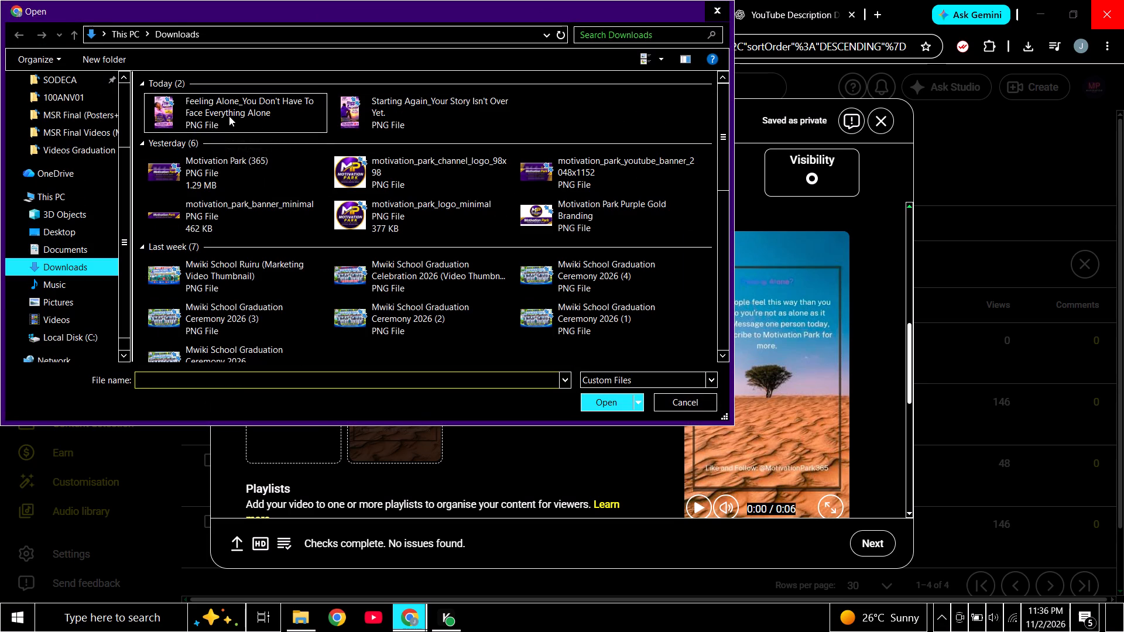
{"action": "left_click", "coordinate": [228, 115]}
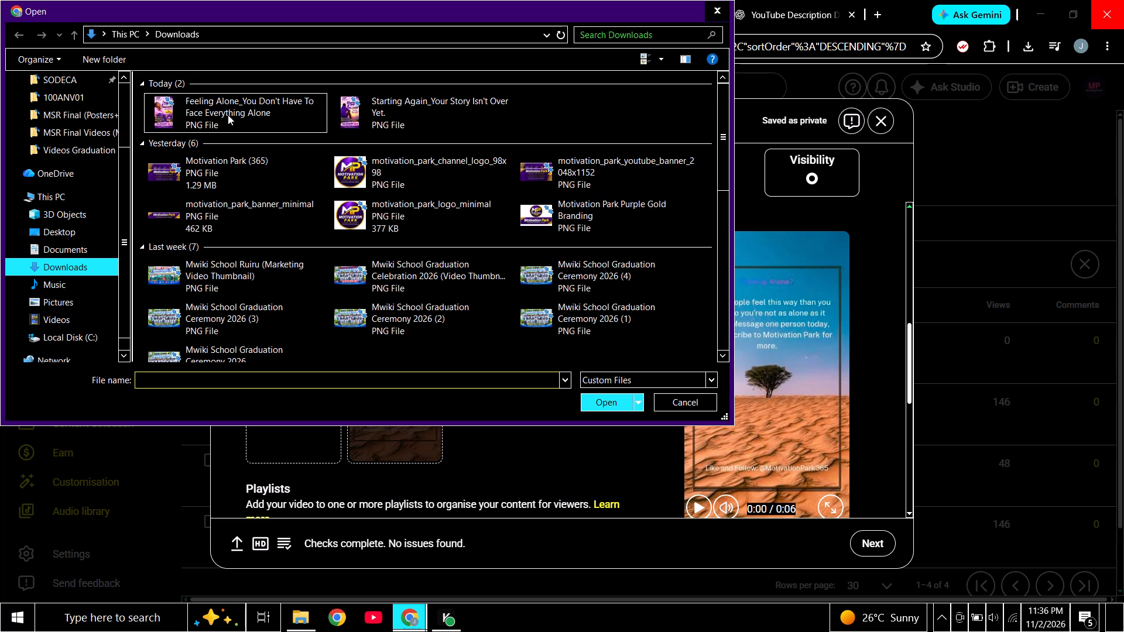
{"action": "left_click", "coordinate": [602, 401]}
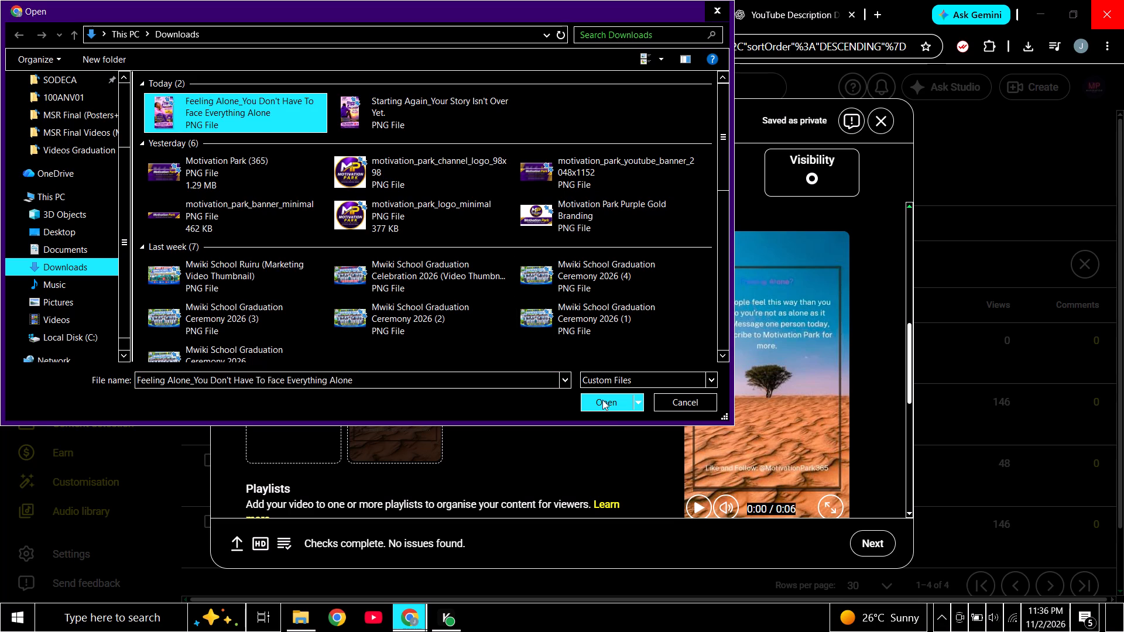
{"action": "left_click", "coordinate": [602, 400]}
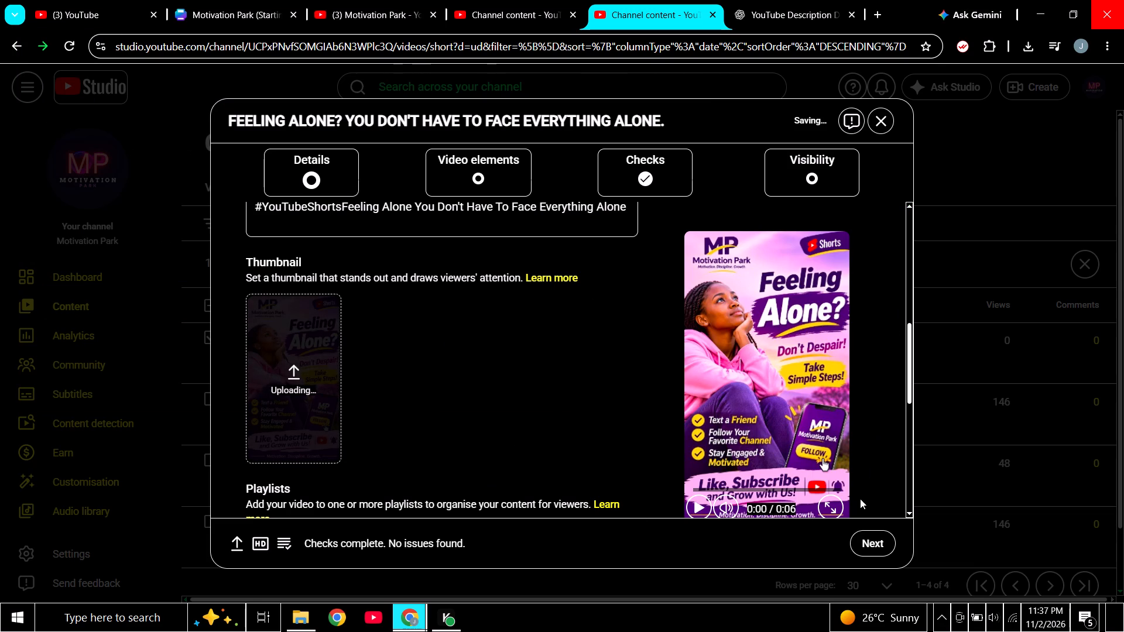
Declare the Short as not Made for Kids and continue to the video elements.
{"action": "left_click", "coordinate": [867, 541]}
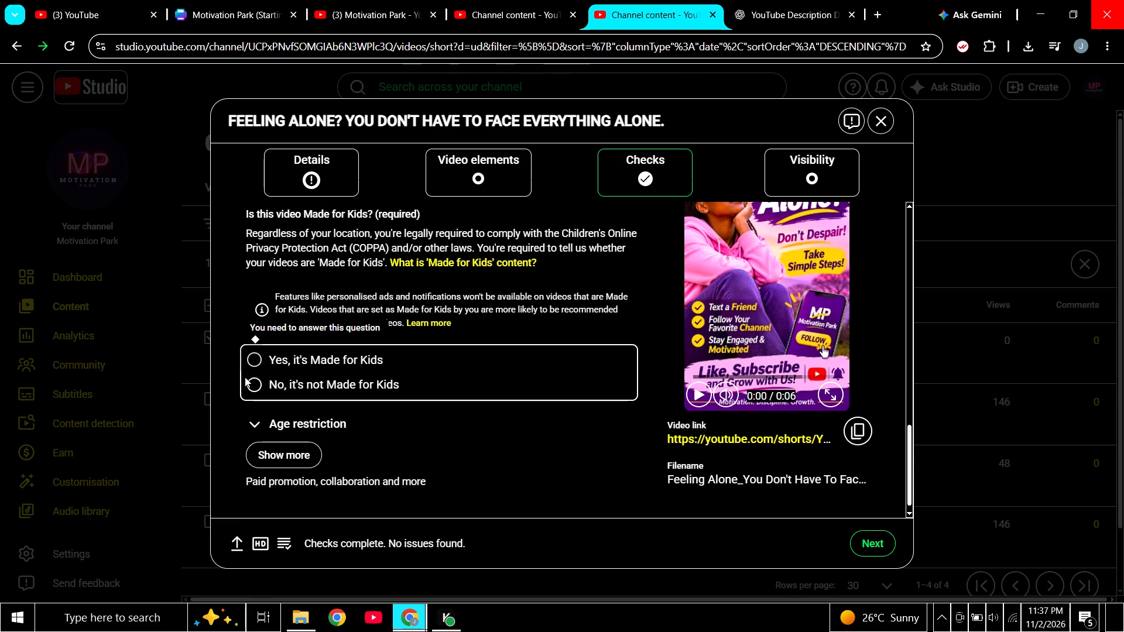
{"action": "left_click", "coordinate": [258, 384]}
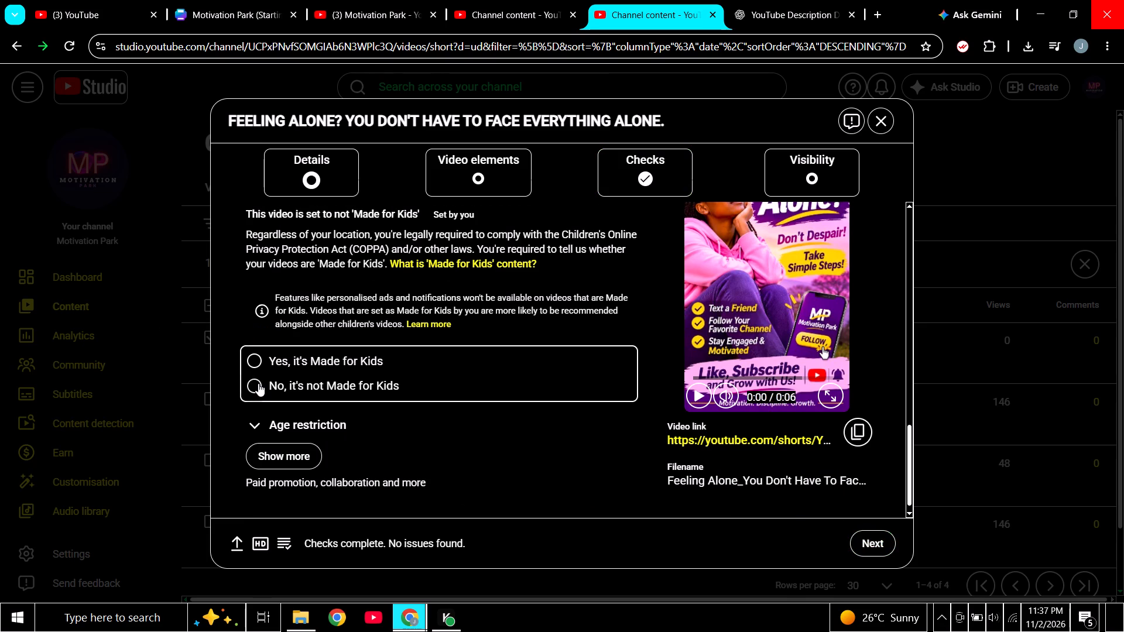
{"action": "scroll", "coordinate": [514, 336], "scroll_direction": "down", "scroll_amount": 2}
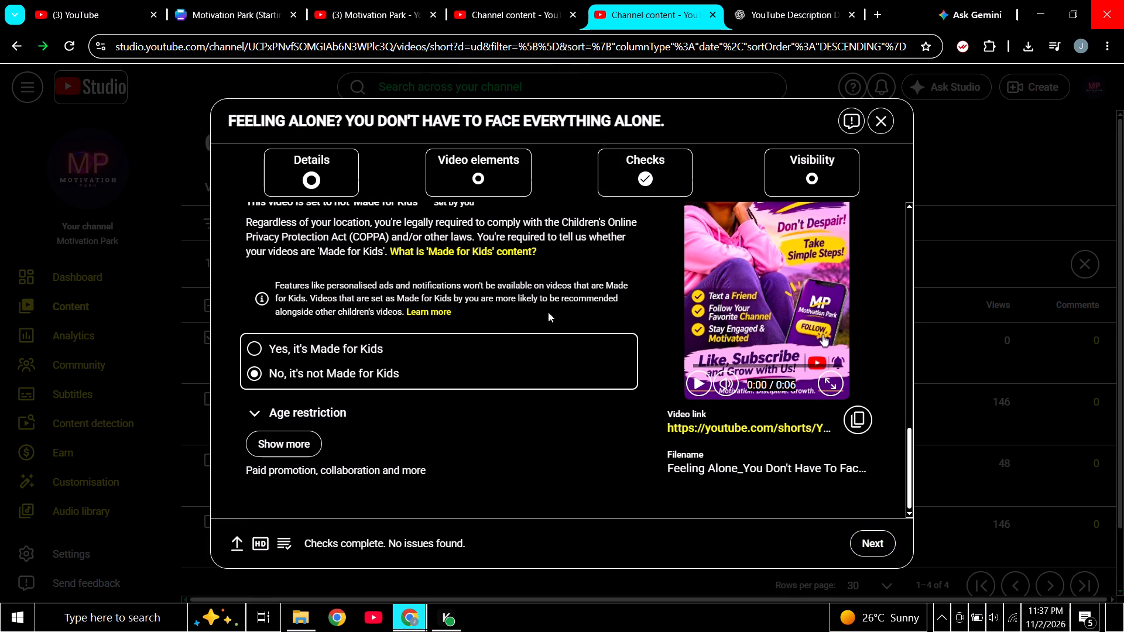
{"action": "left_click", "coordinate": [878, 537]}
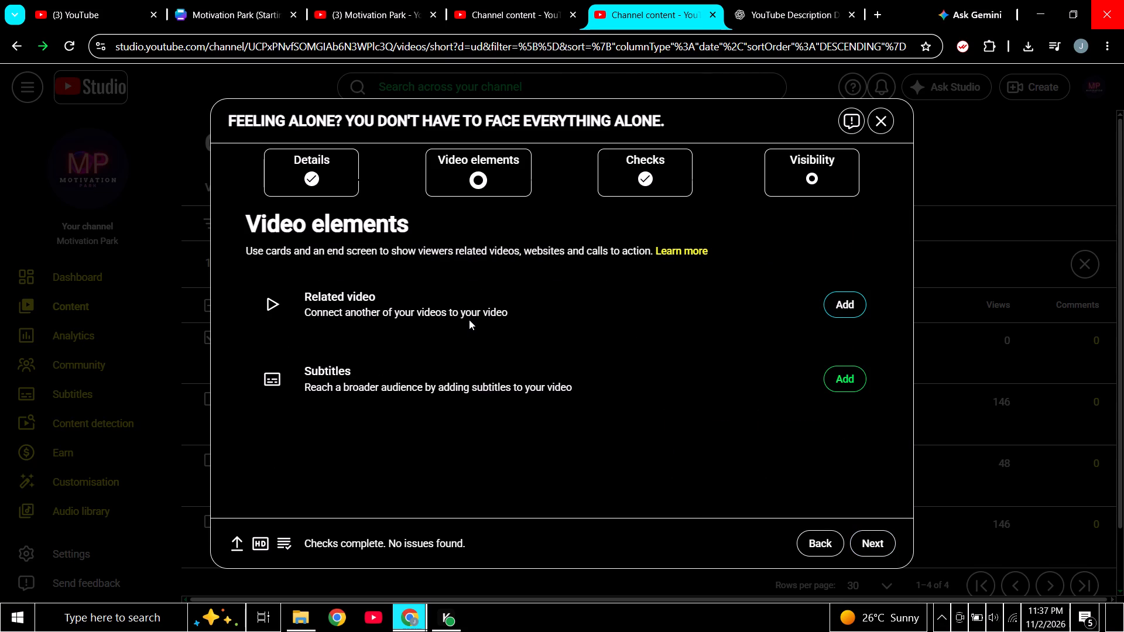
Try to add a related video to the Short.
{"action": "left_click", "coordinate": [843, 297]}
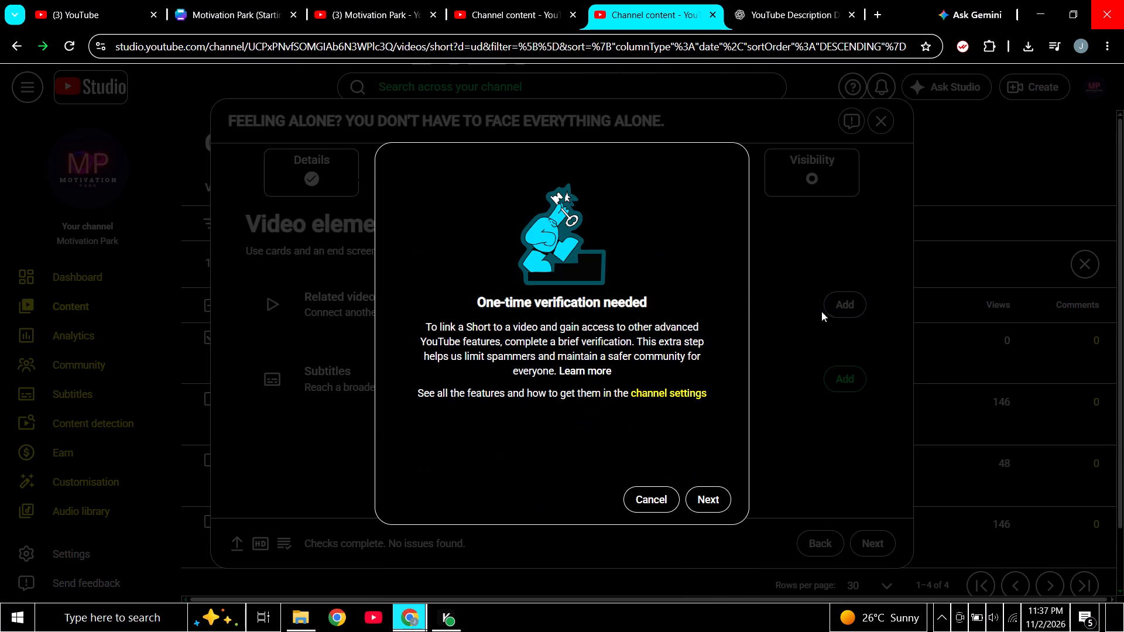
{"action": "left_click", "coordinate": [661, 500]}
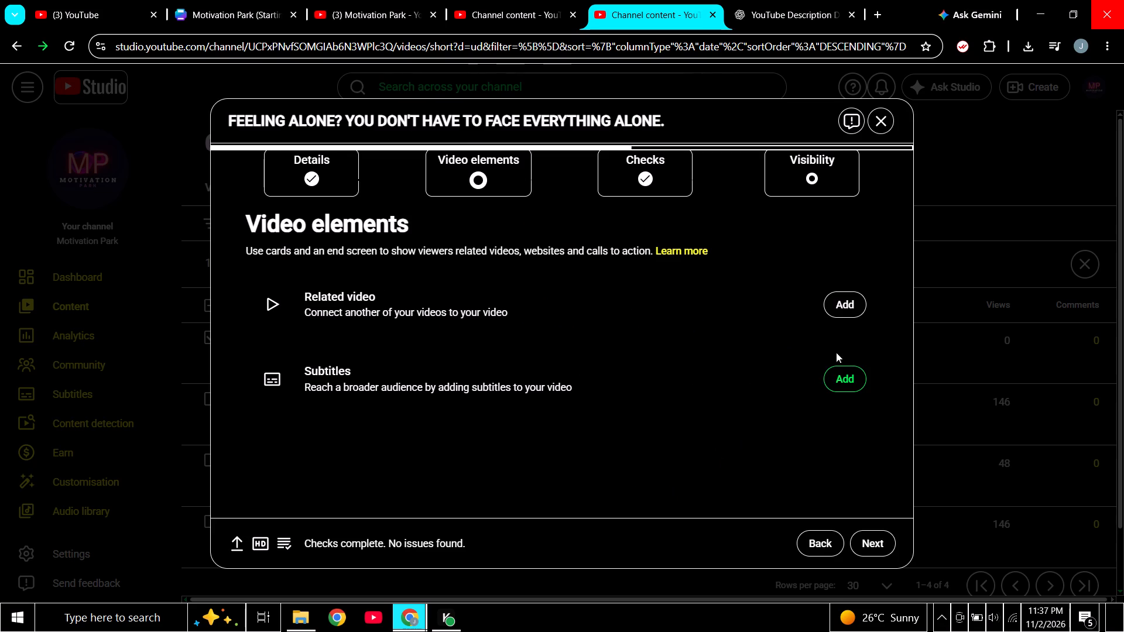
Continue through the checks, set the Short's visibility to Private and try to save it.
{"action": "left_click", "coordinate": [871, 547]}
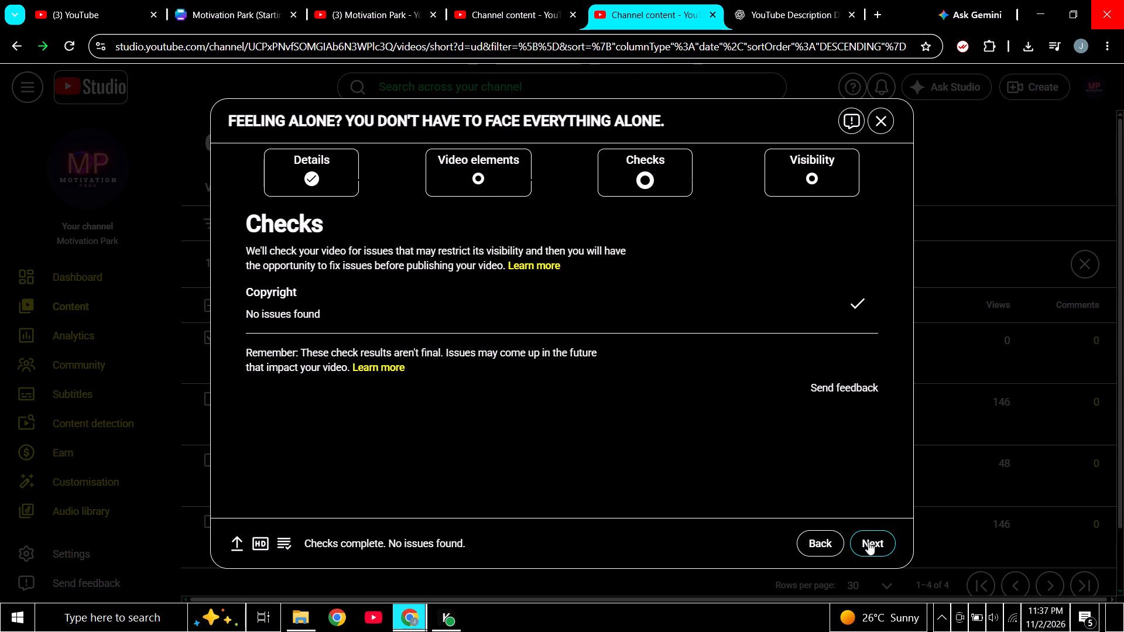
{"action": "left_click", "coordinate": [867, 541]}
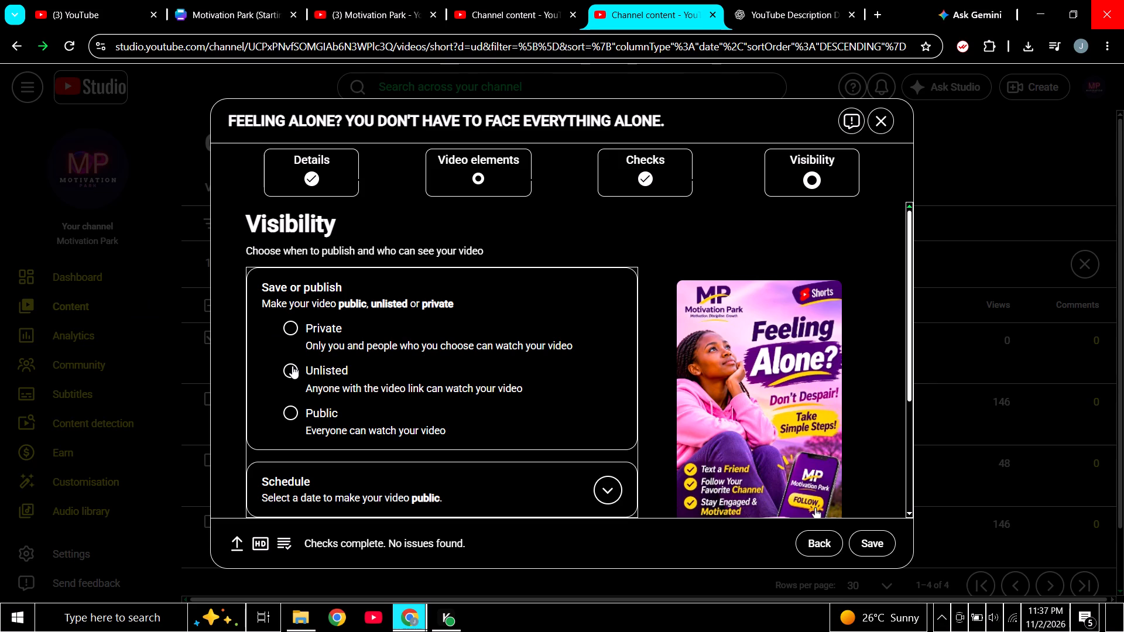
{"action": "left_click", "coordinate": [296, 328]}
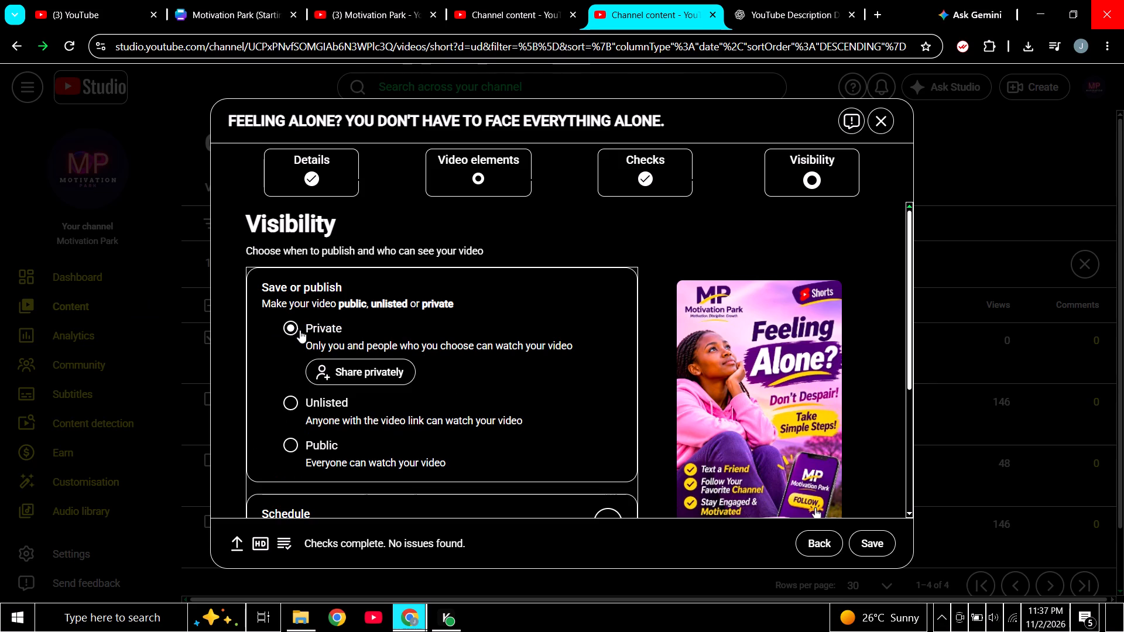
{"action": "scroll", "coordinate": [509, 389], "scroll_direction": "down", "scroll_amount": 4}
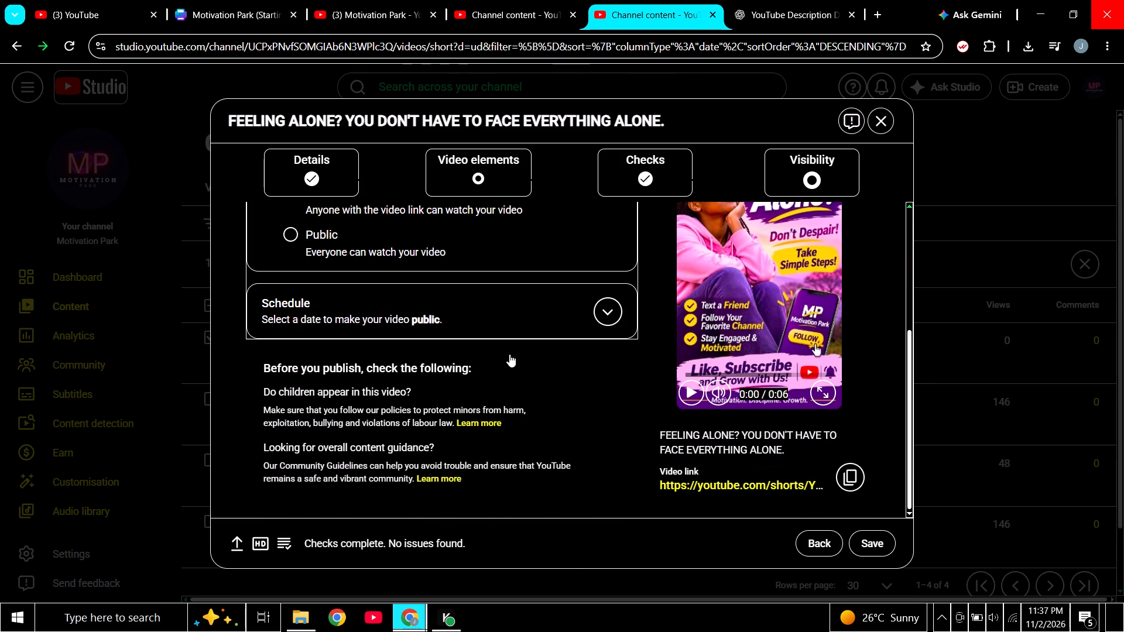
{"action": "left_click", "coordinate": [872, 544]}
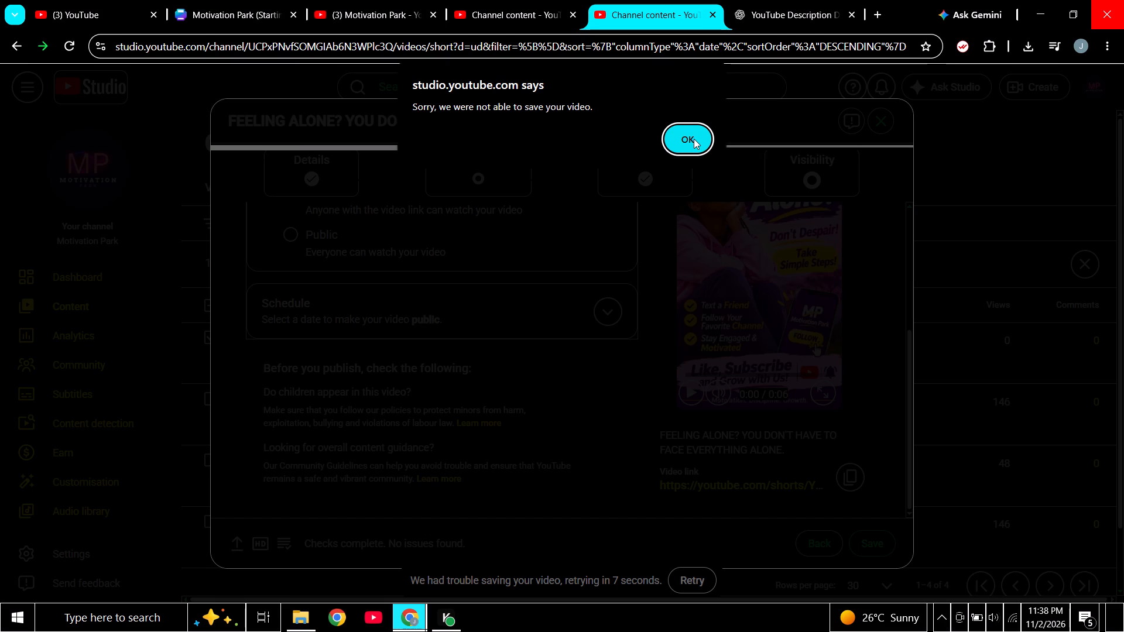
{"action": "left_click", "coordinate": [694, 138]}
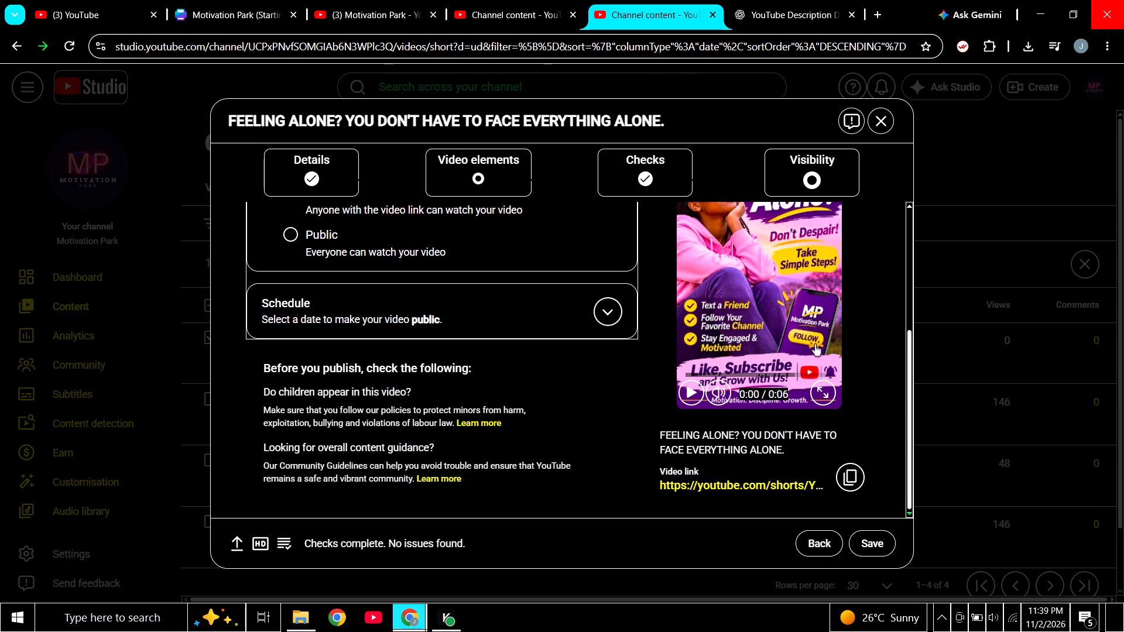
{"action": "left_click", "coordinate": [878, 547]}
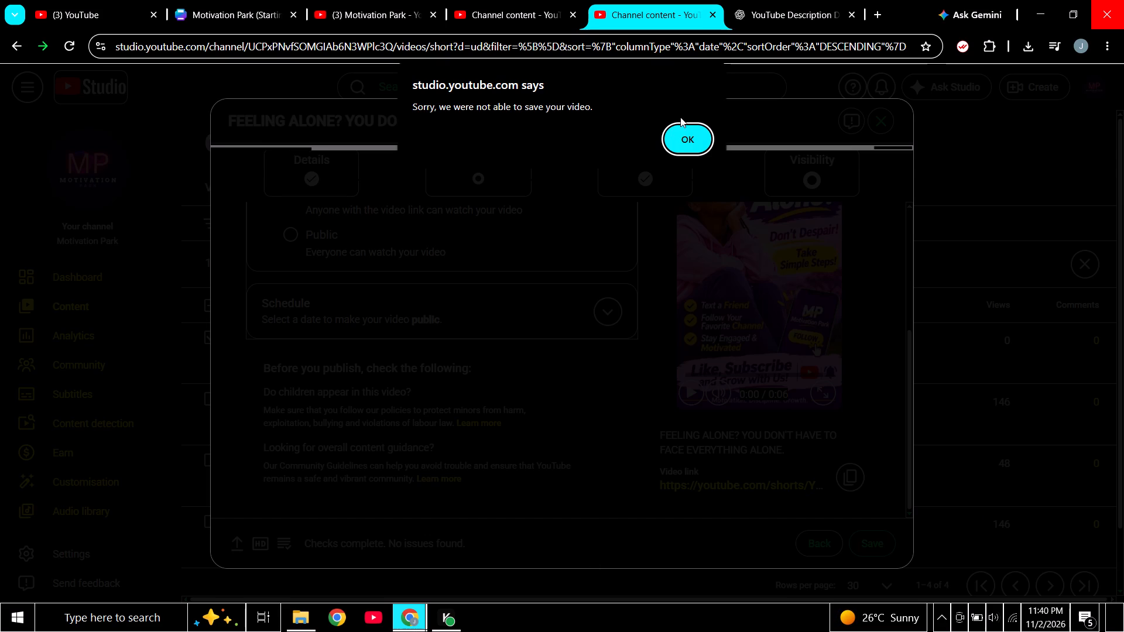
{"action": "left_click", "coordinate": [680, 137]}
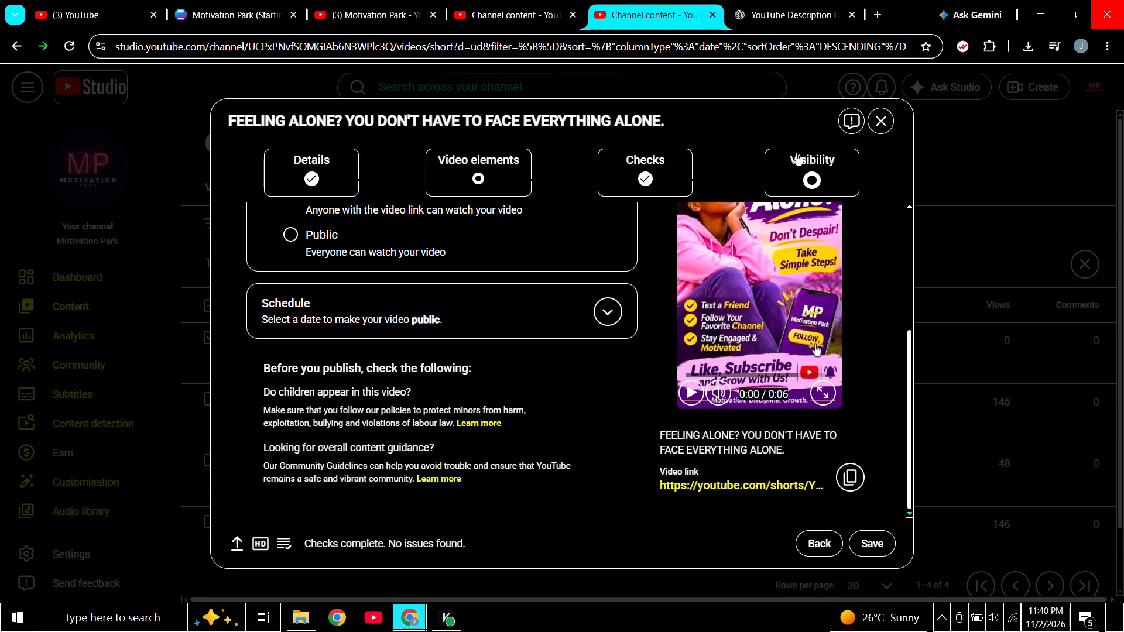
{"action": "scroll", "coordinate": [811, 164], "scroll_direction": "up", "scroll_amount": 1}
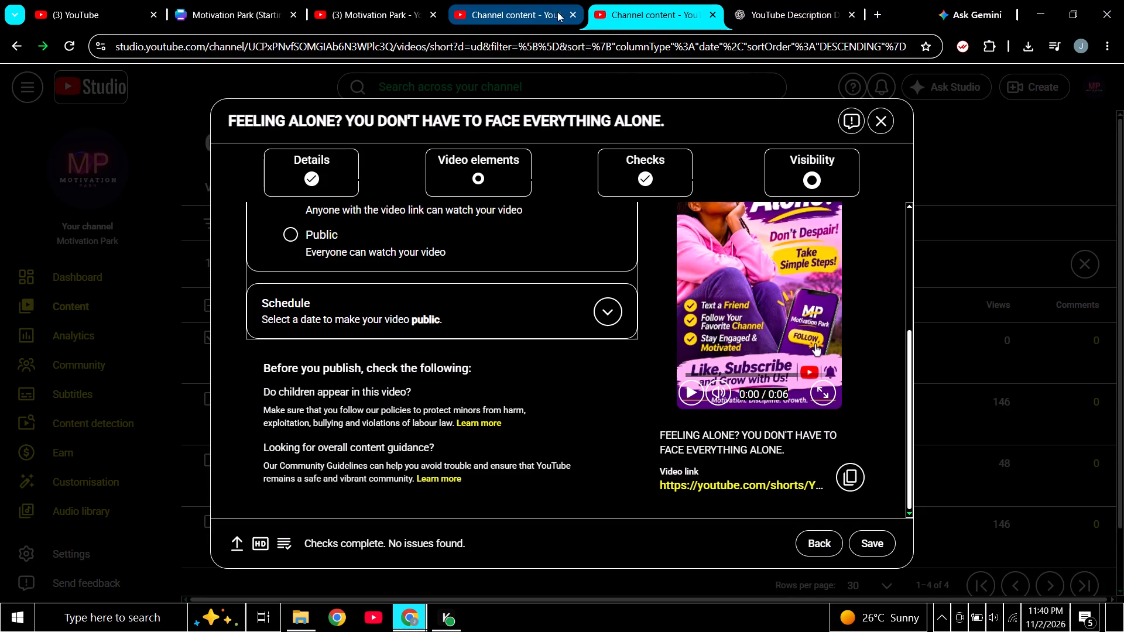
Check the Shorts list in the other channel content page and close the upload page, abandoning its unsaved changes.
{"action": "left_click", "coordinate": [530, 12]}
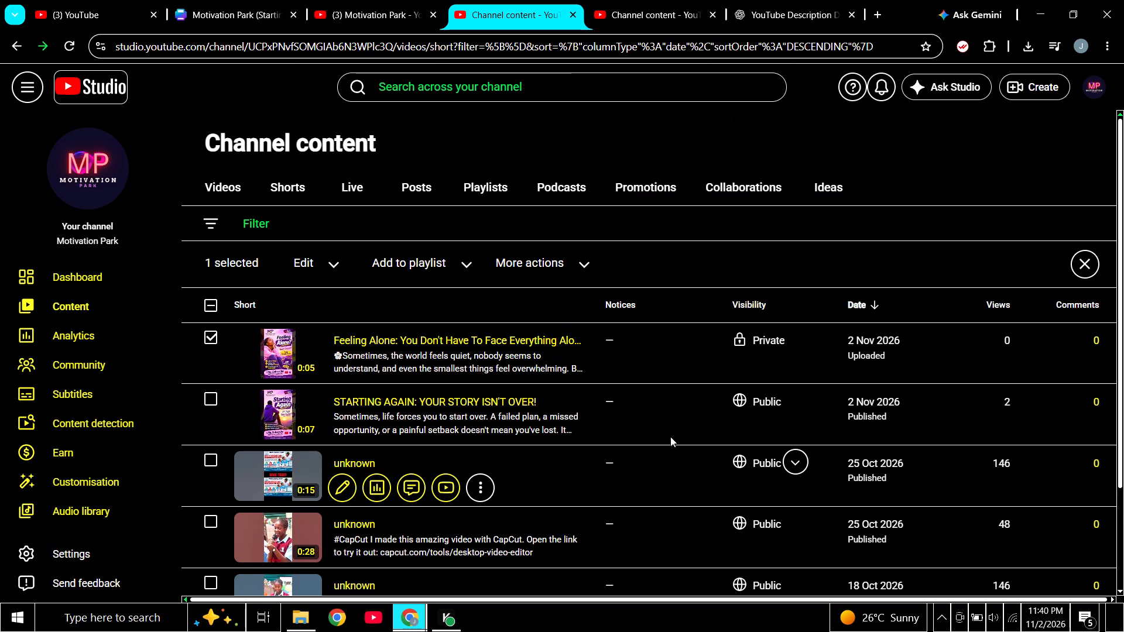
{"action": "left_click", "coordinate": [659, 12]}
{"action": "left_click", "coordinate": [714, 13]}
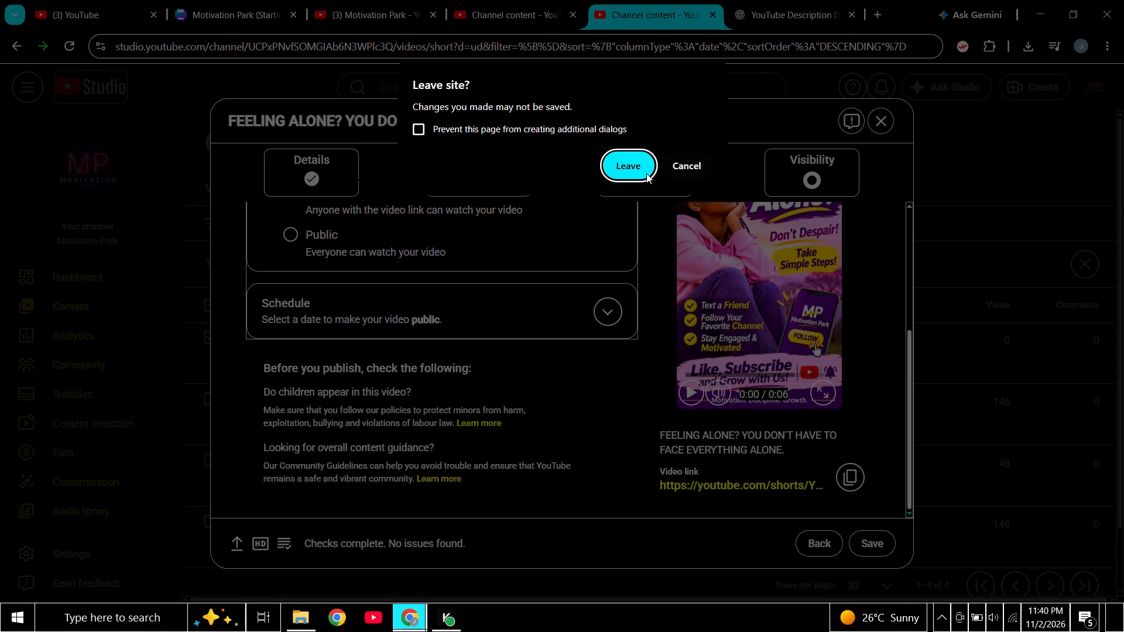
{"action": "left_click", "coordinate": [635, 168]}
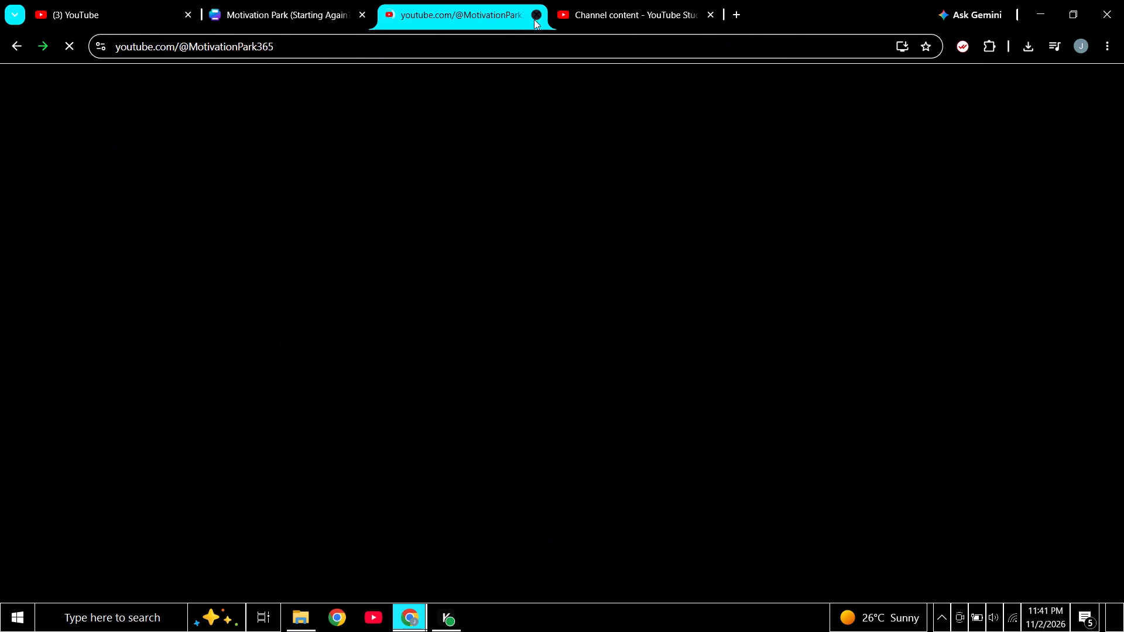
{"action": "left_click", "coordinate": [301, 19]}
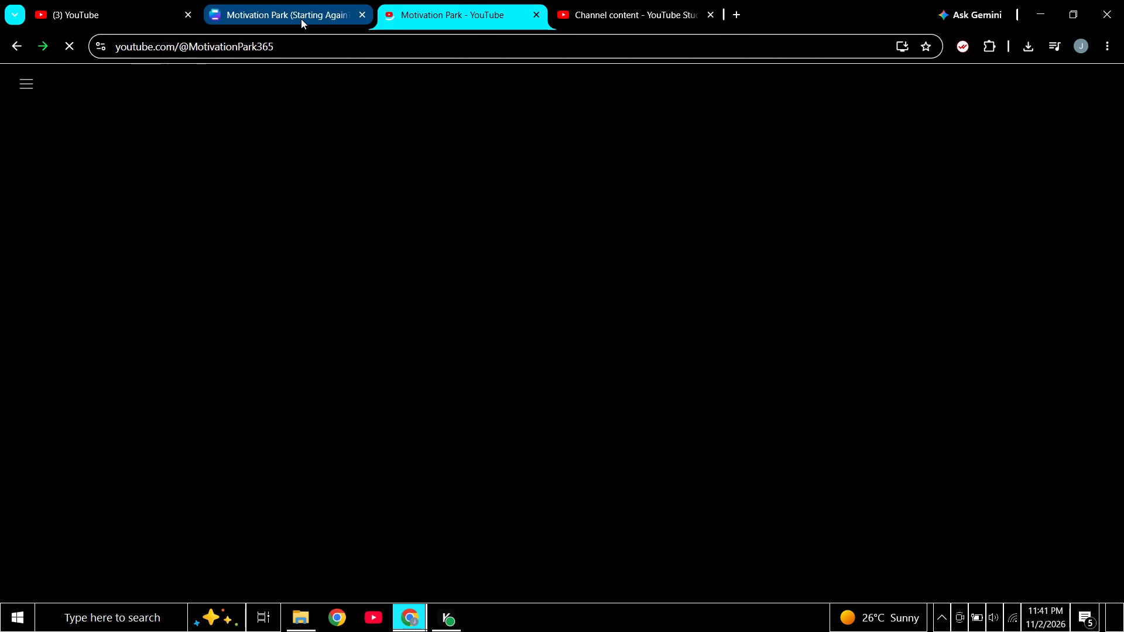
{"action": "left_click", "coordinate": [364, 12]}
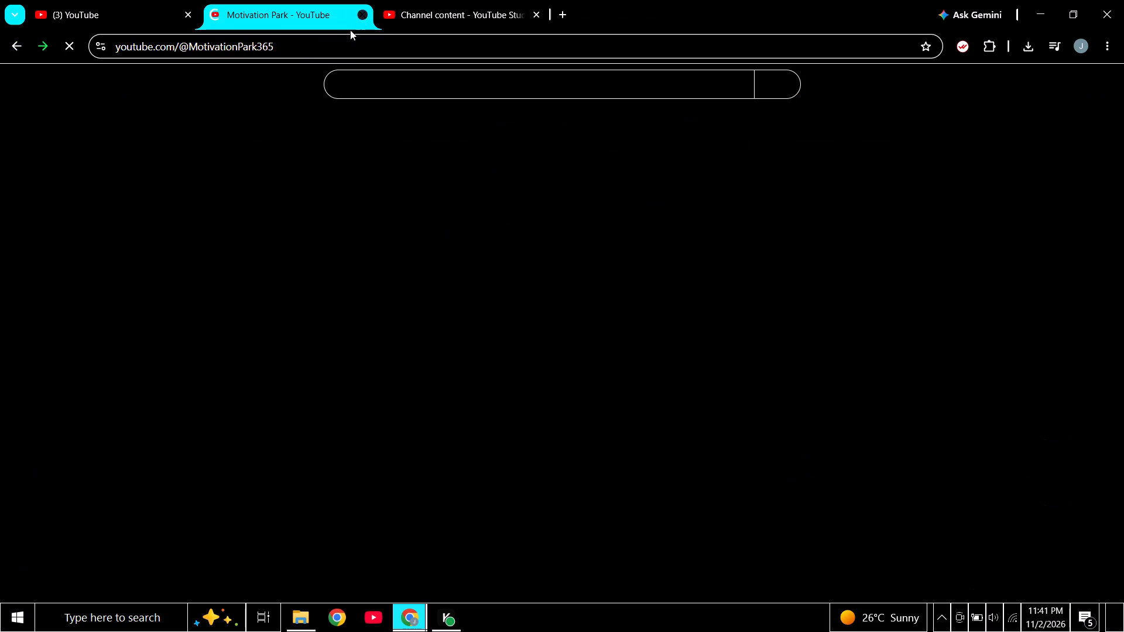
{"action": "left_click", "coordinate": [1107, 14]}
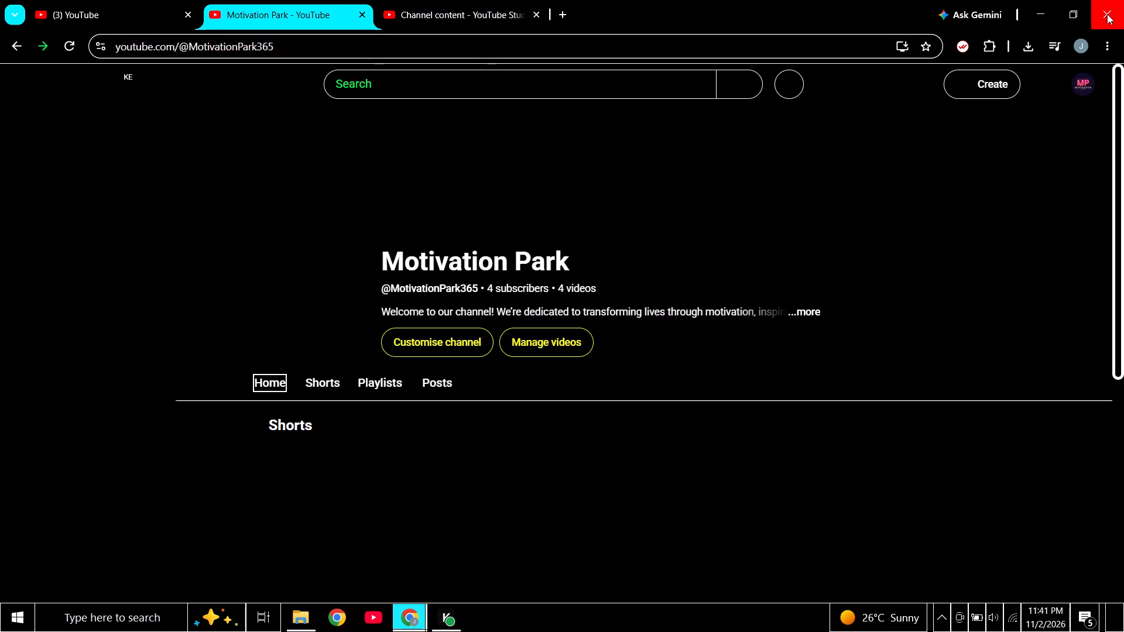